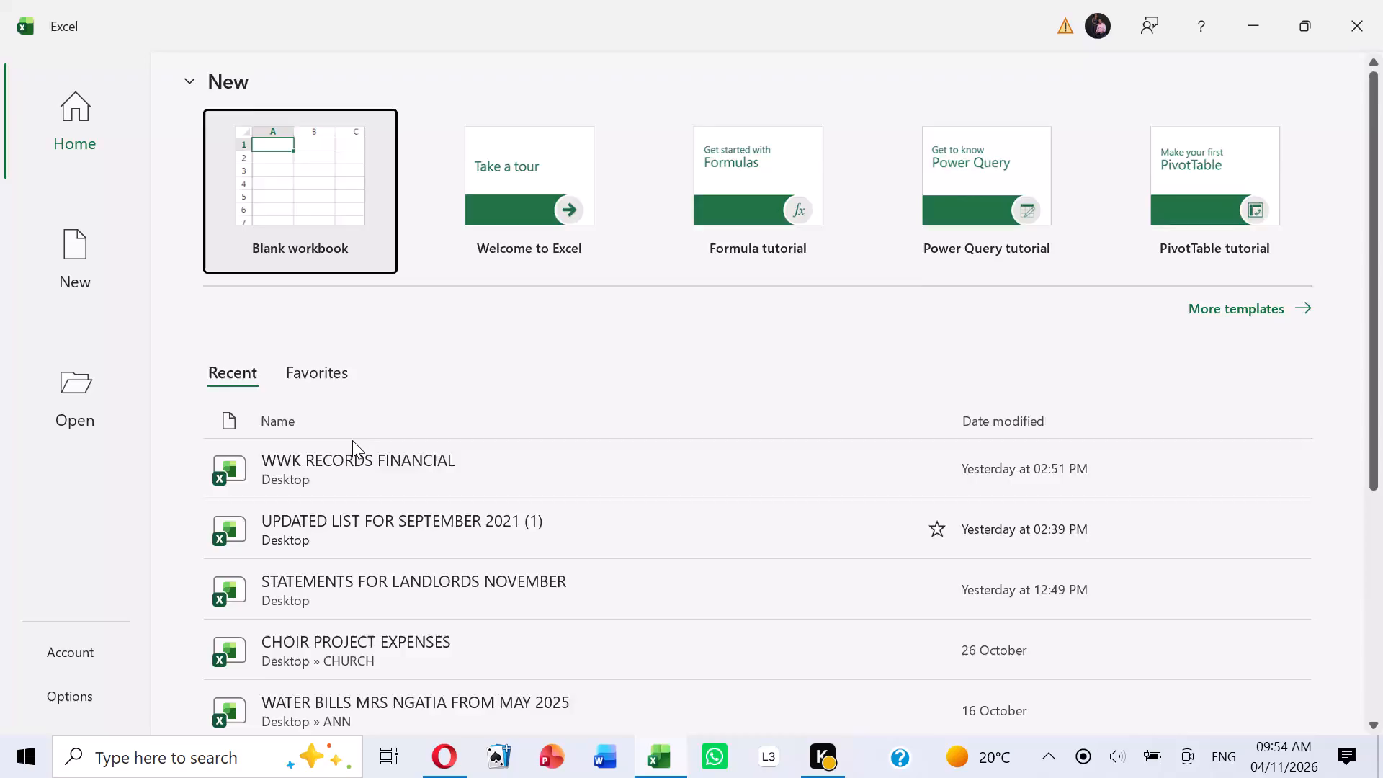
left_click(356, 581)
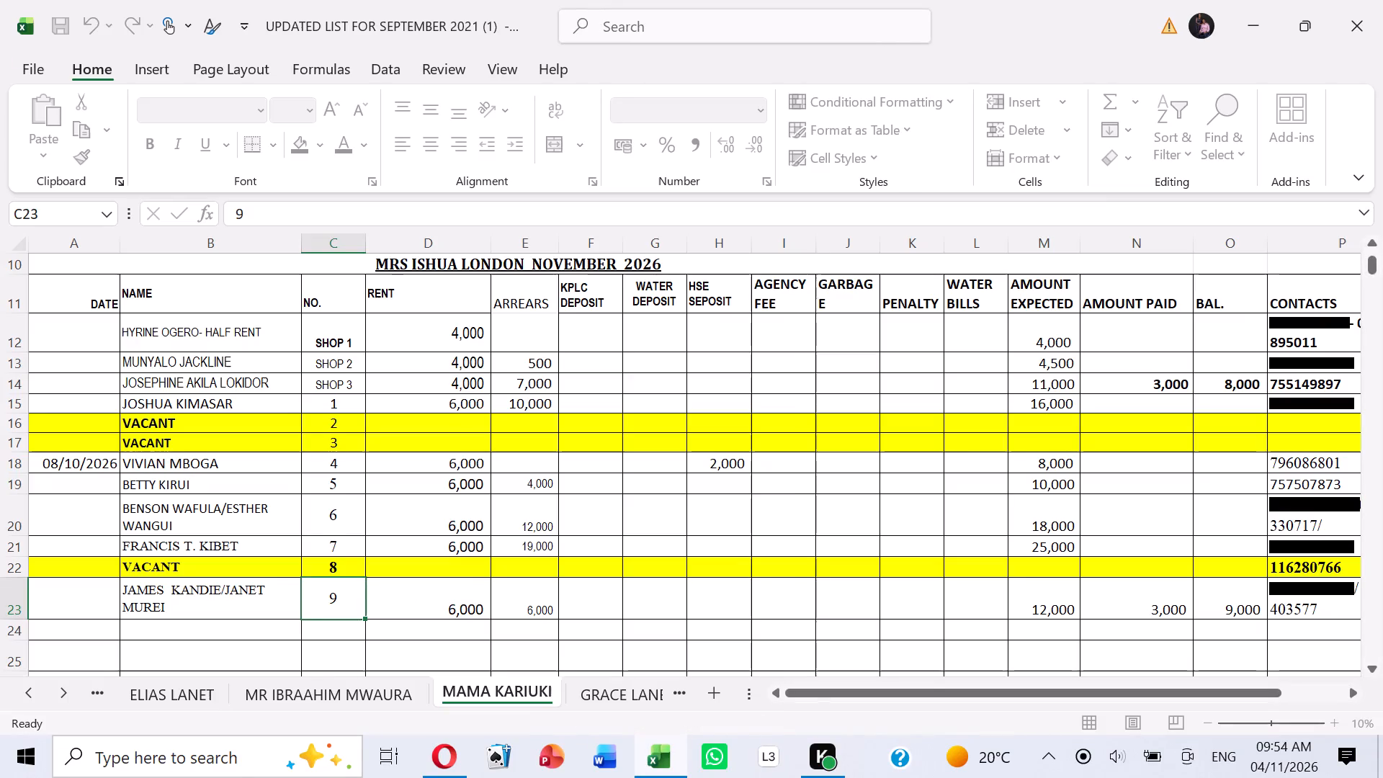
left_click(153, 705)
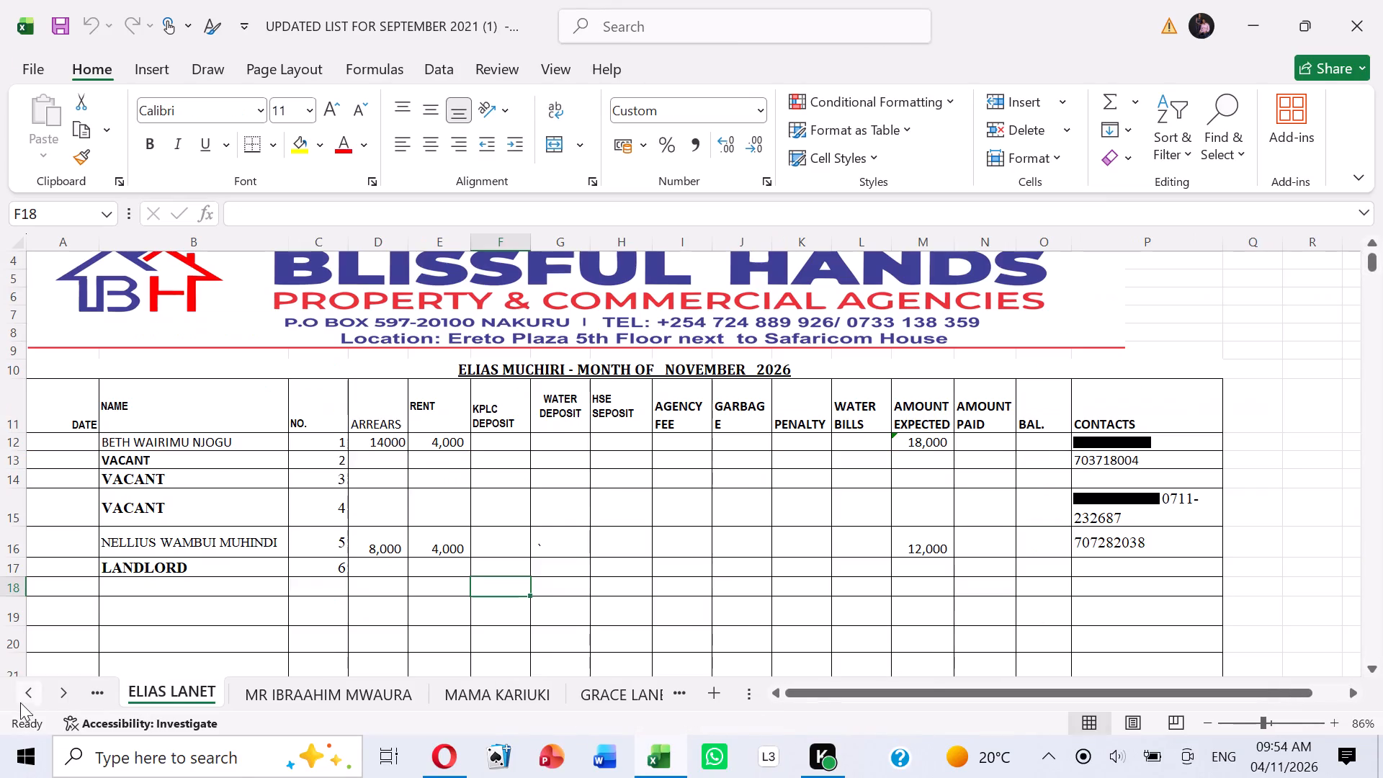
left_click(30, 701)
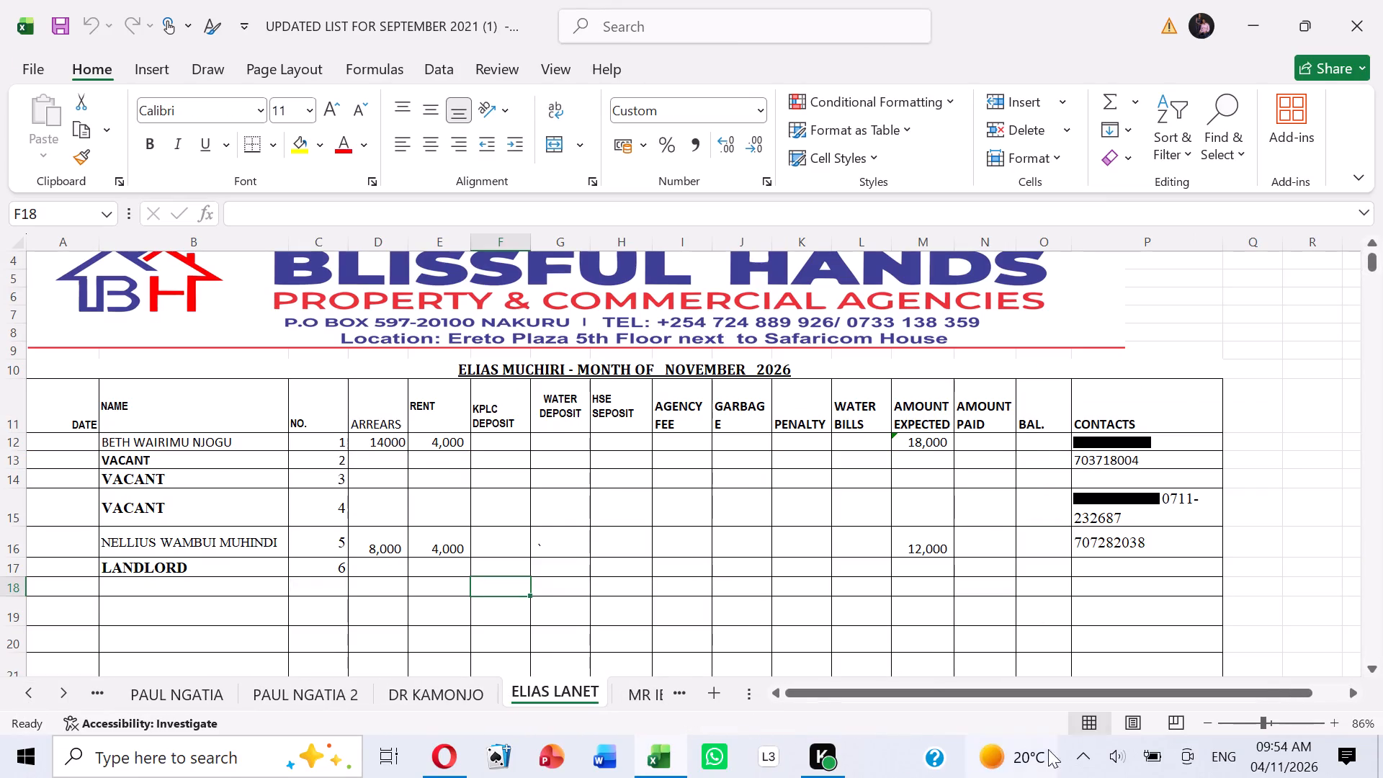
Switch to the YouTube video in Opera and set the headphone volume to 33.
left_click(1110, 749)
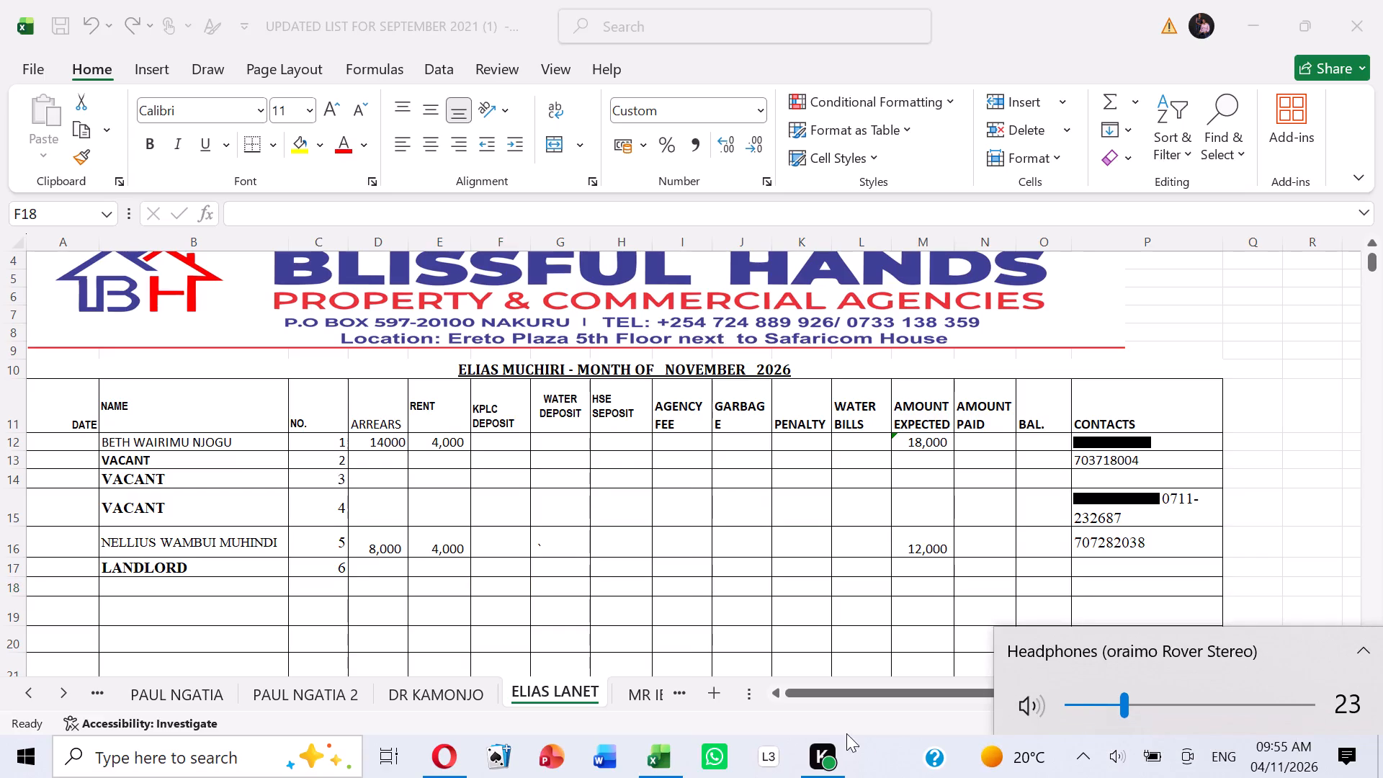
left_click(441, 751)
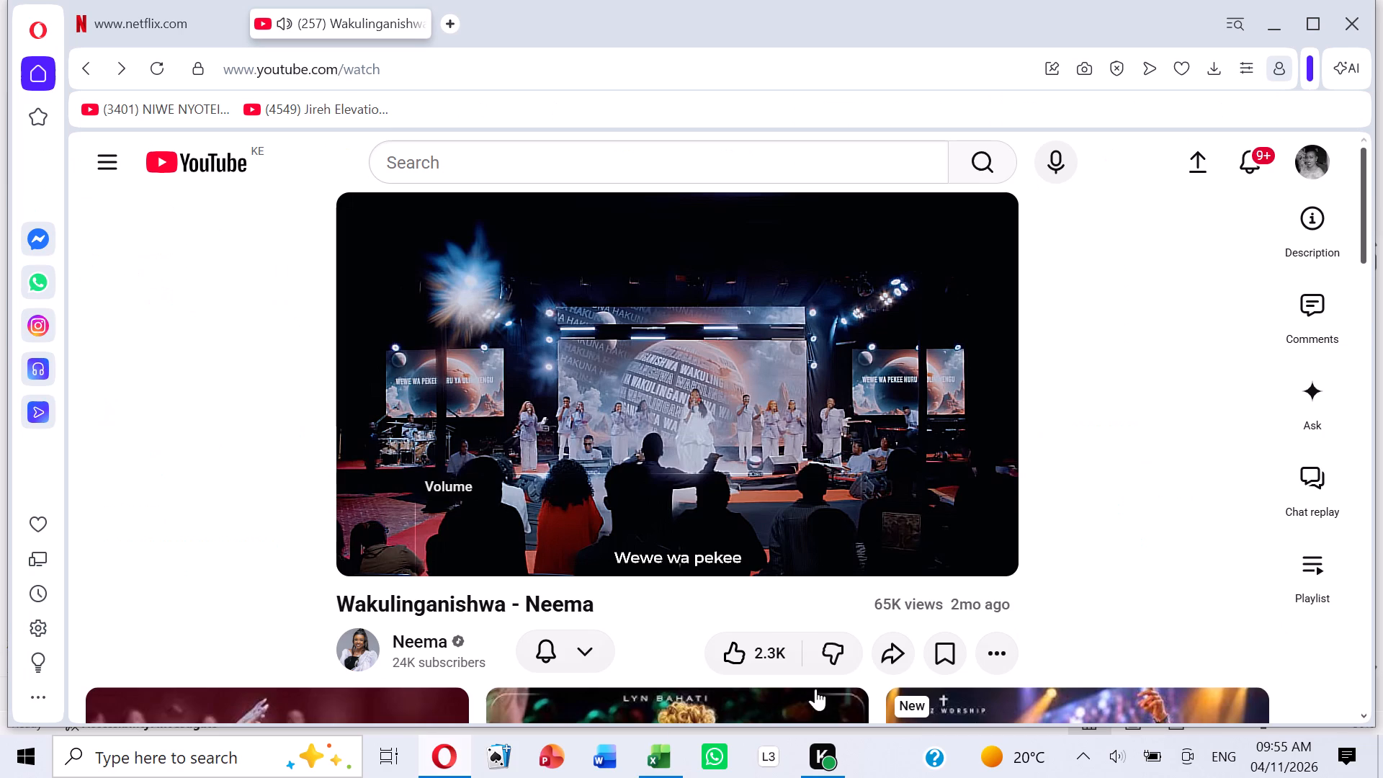
left_click(1116, 751)
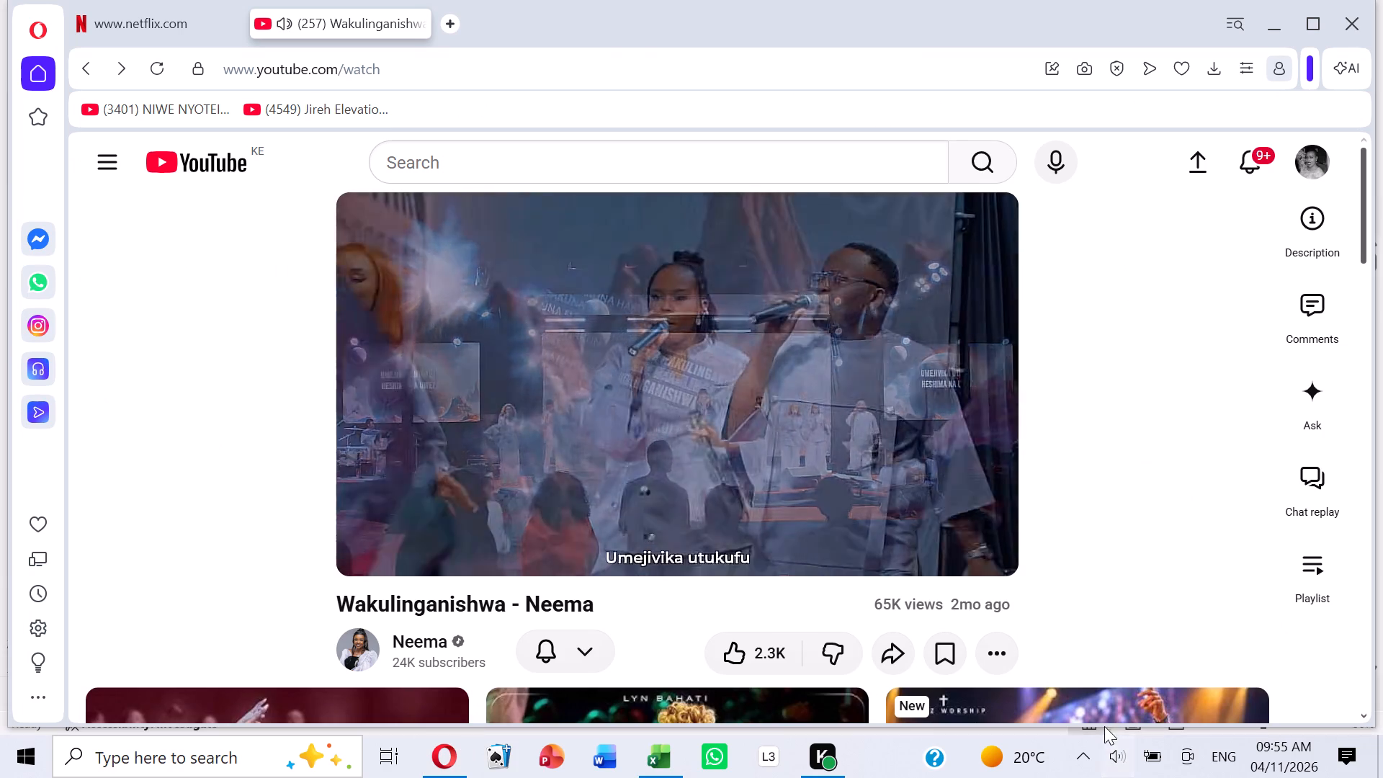
left_click(1145, 702)
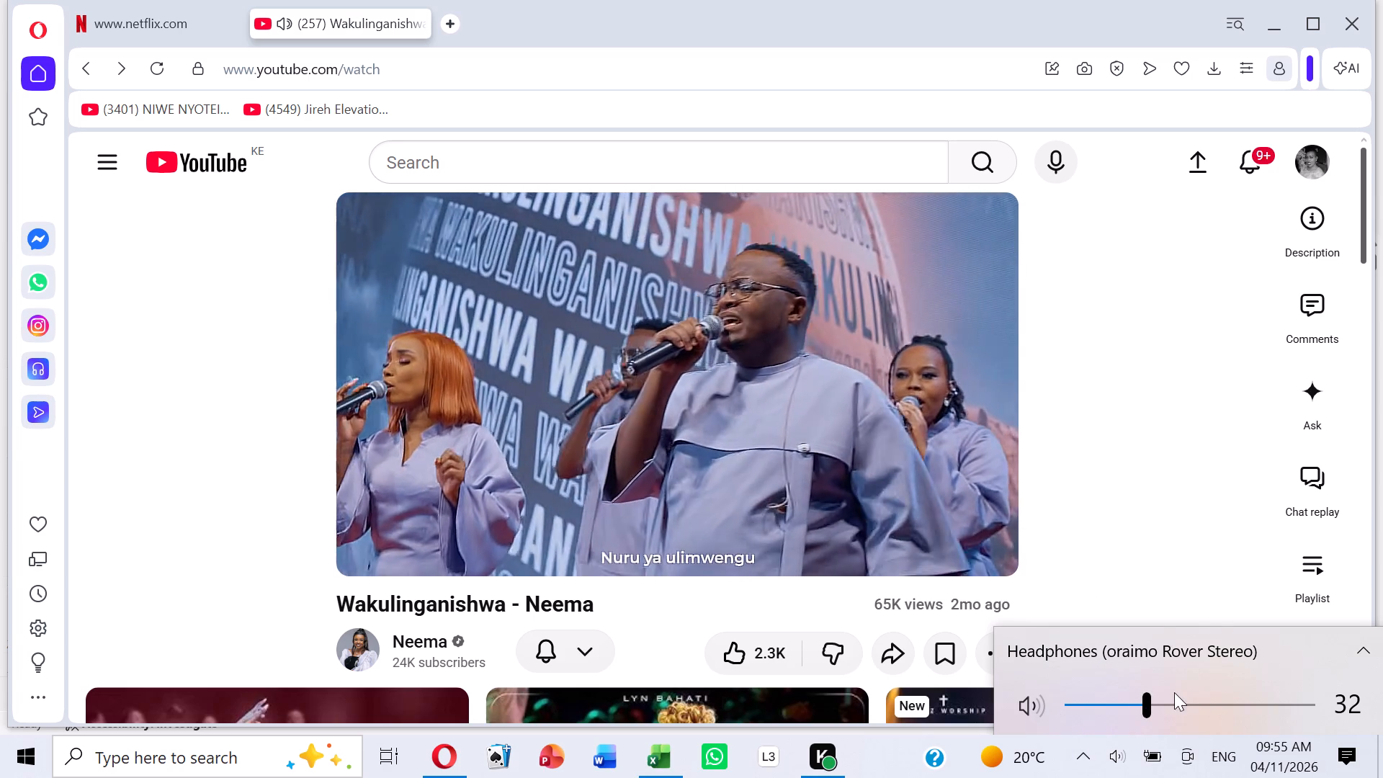
left_click(1160, 704)
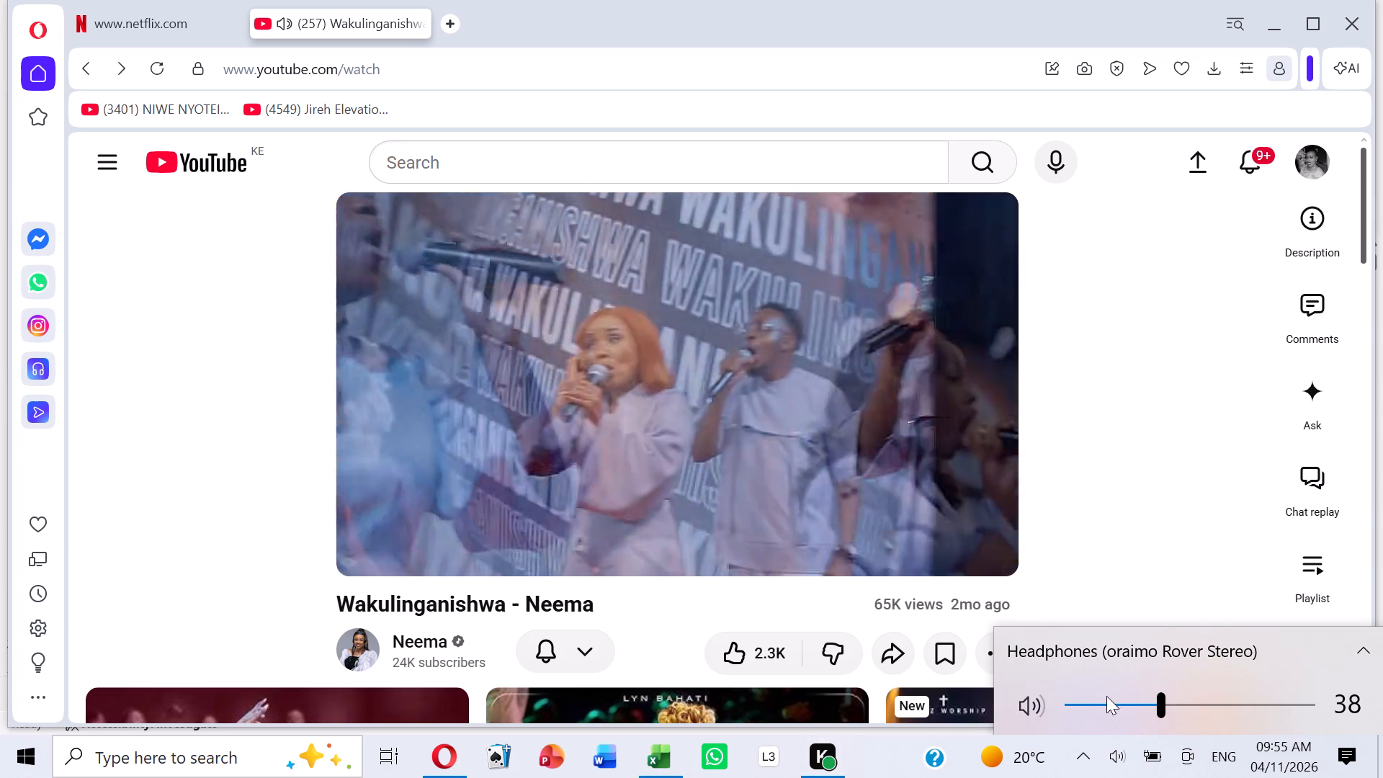
left_click(1149, 700)
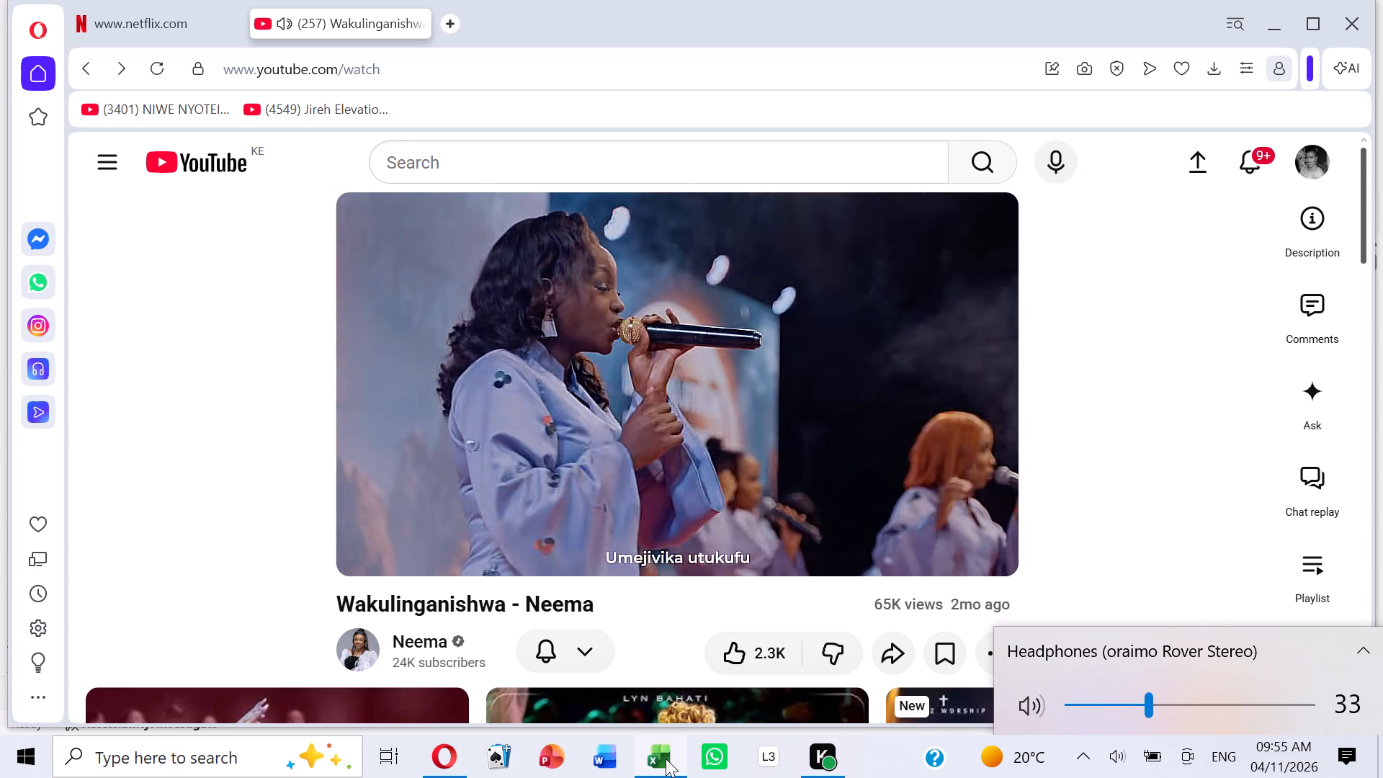
Switch back to Excel and open the second sheet of the workbook, the Kanu Street rent list.
left_click(662, 756)
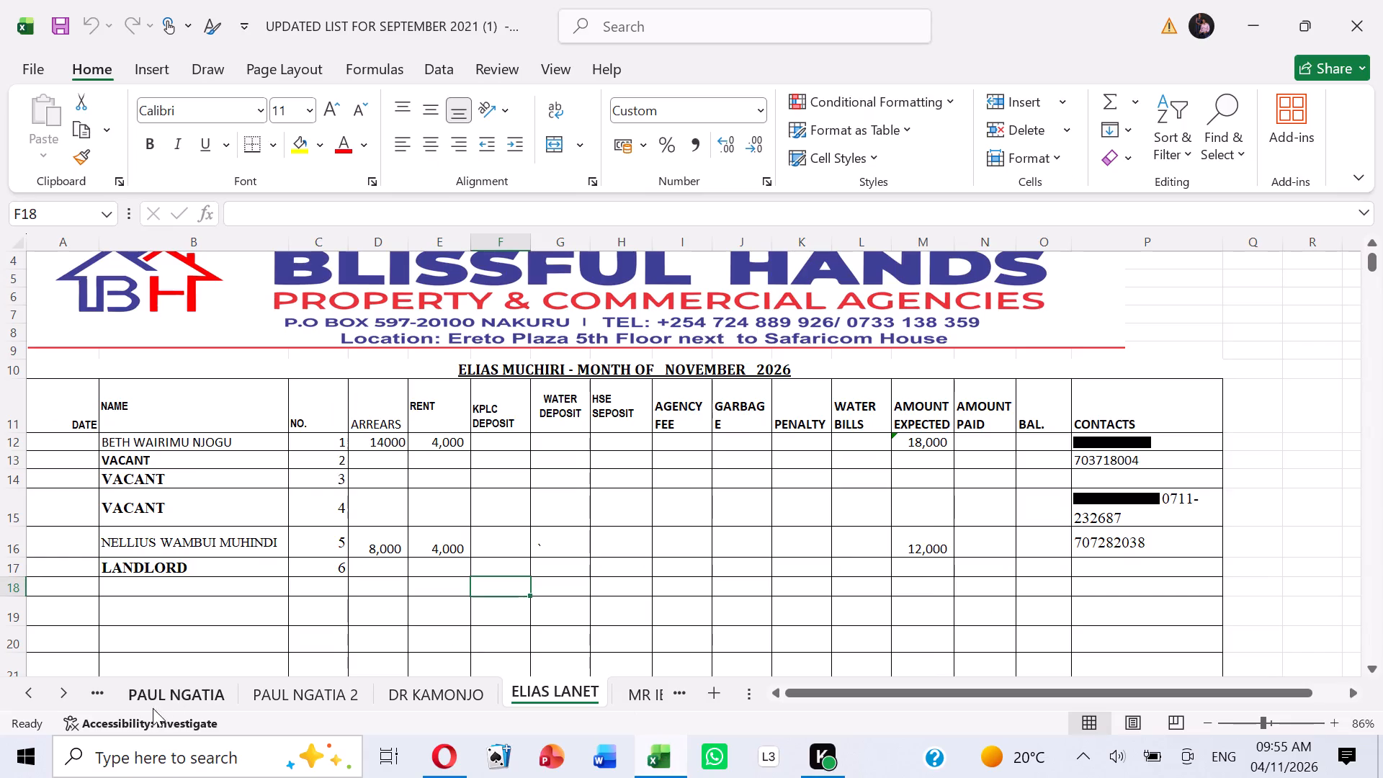
triple_click(32, 697)
left_click(32, 697)
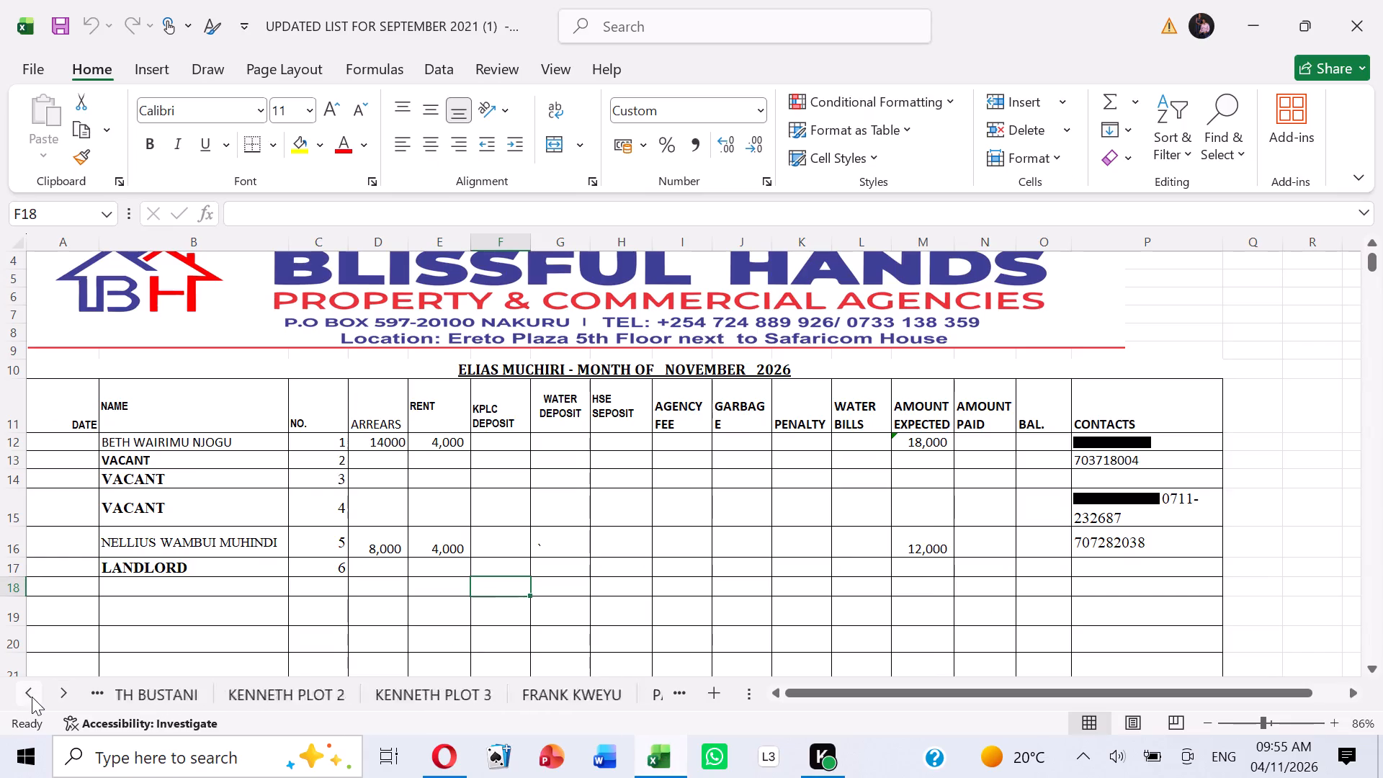
double_click(32, 697)
left_click(32, 695)
left_click(32, 695)
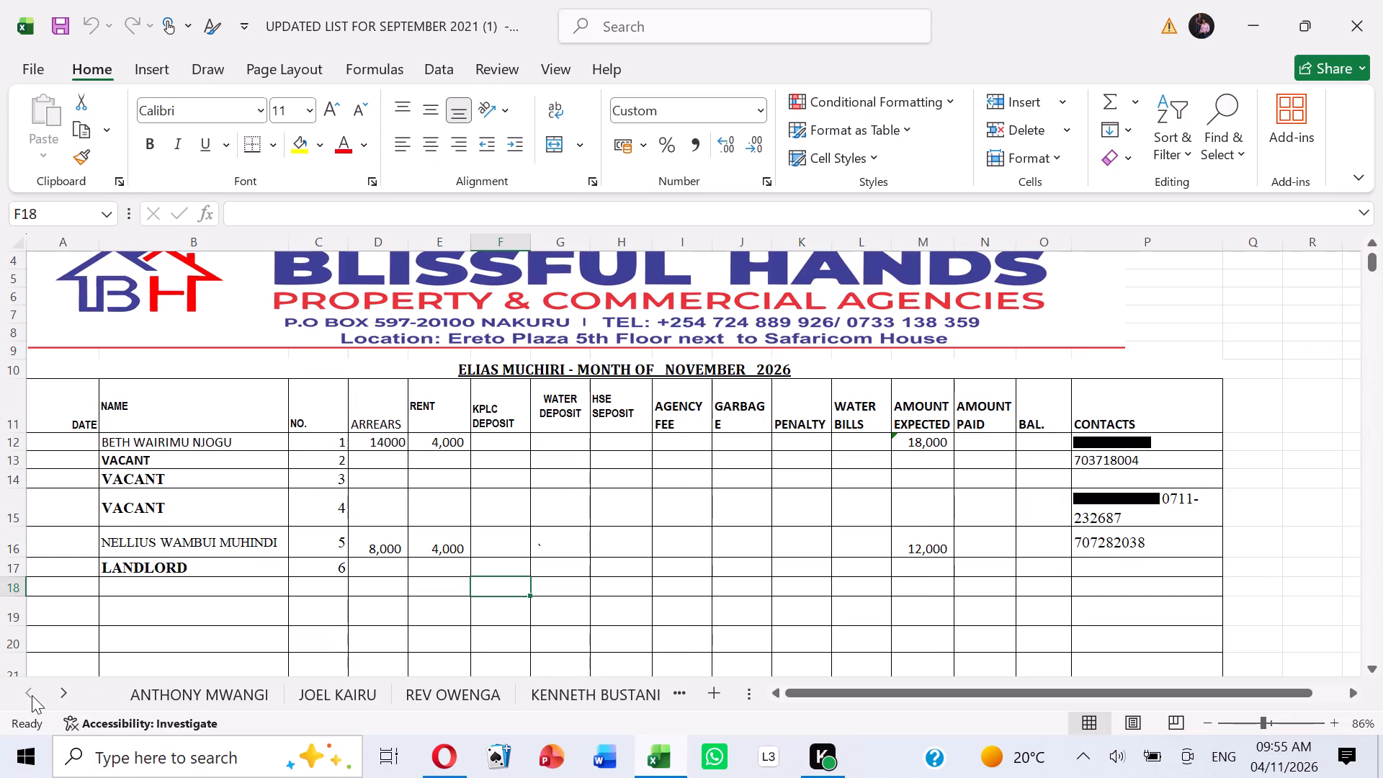
left_click(373, 698)
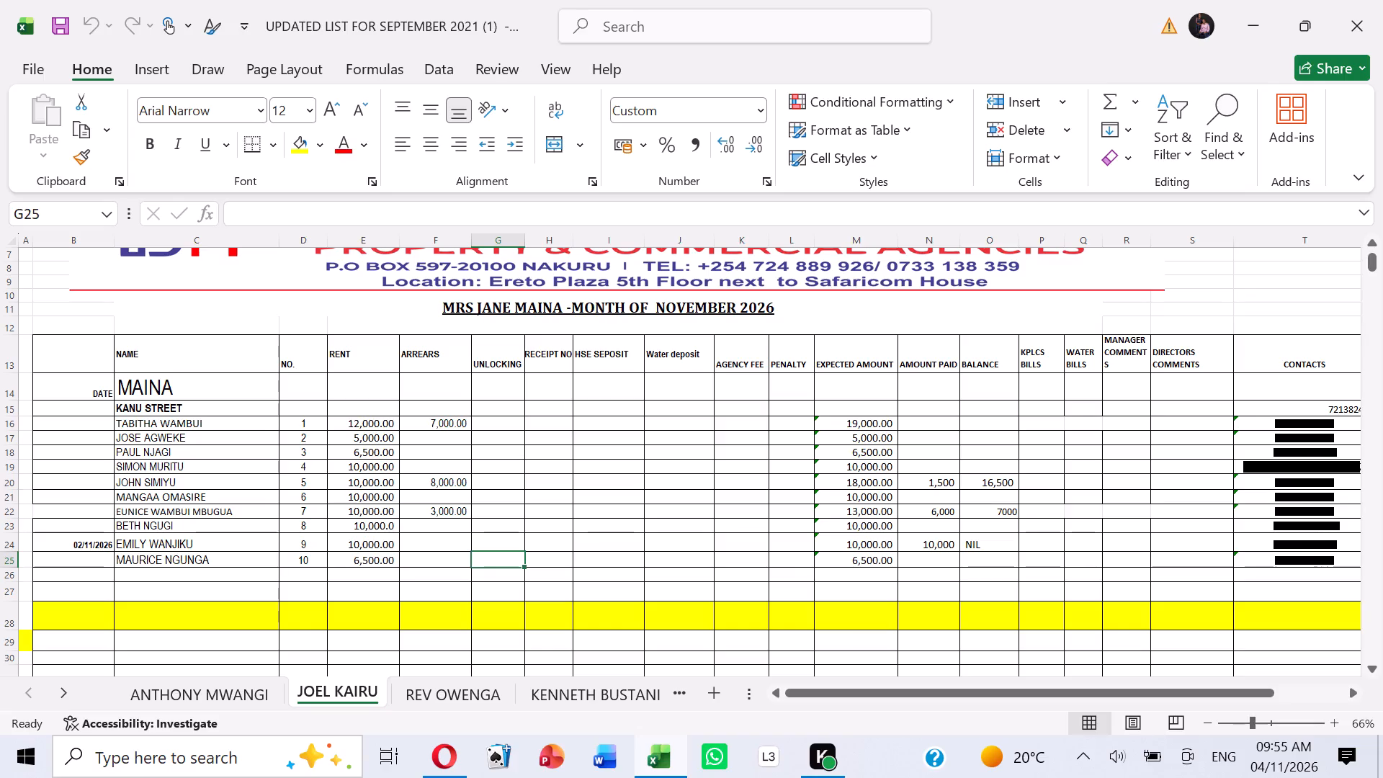
Set the arrears of the tenant in house no. 5 to 5500 in the November 2026 table.
left_click(155, 497)
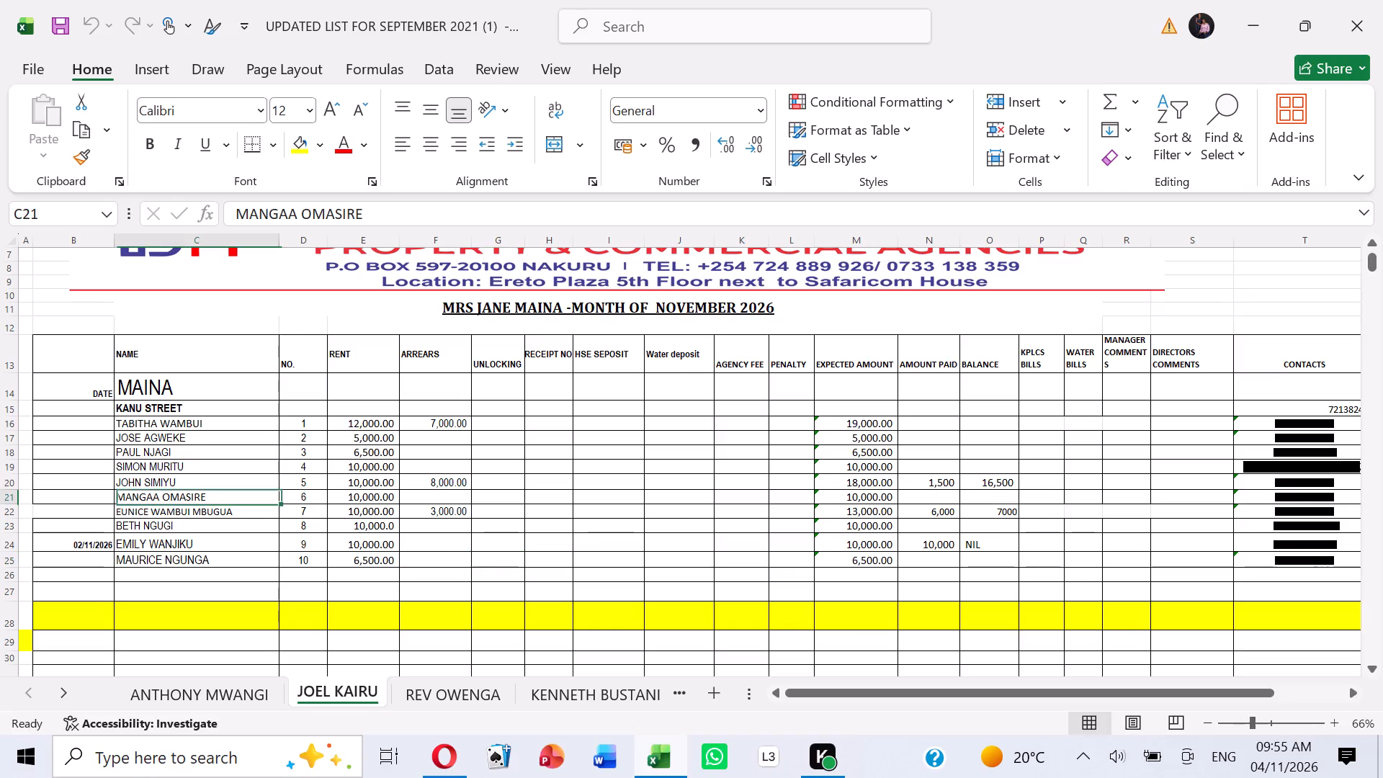
left_click(163, 475)
key("Right")
key("Right")
key("Right")
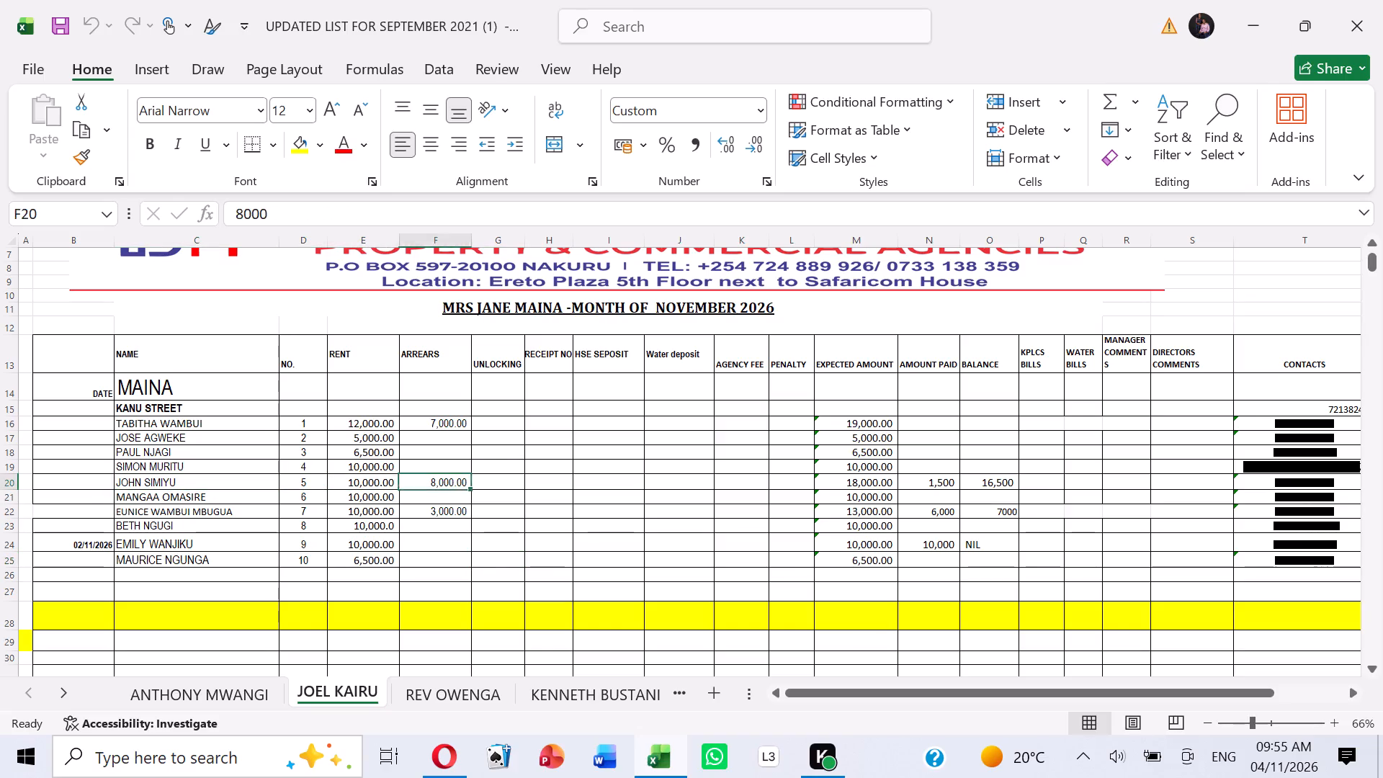
key("Right")
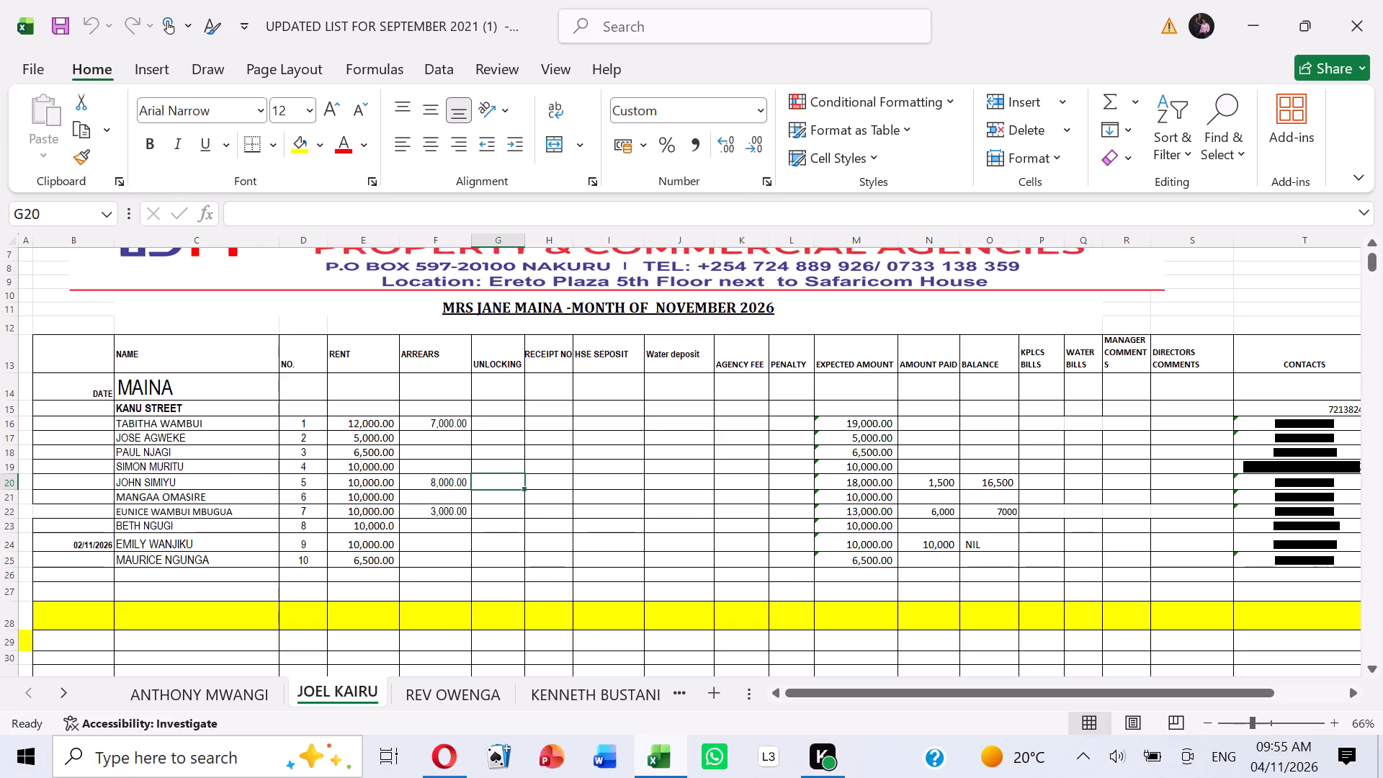
key("Left")
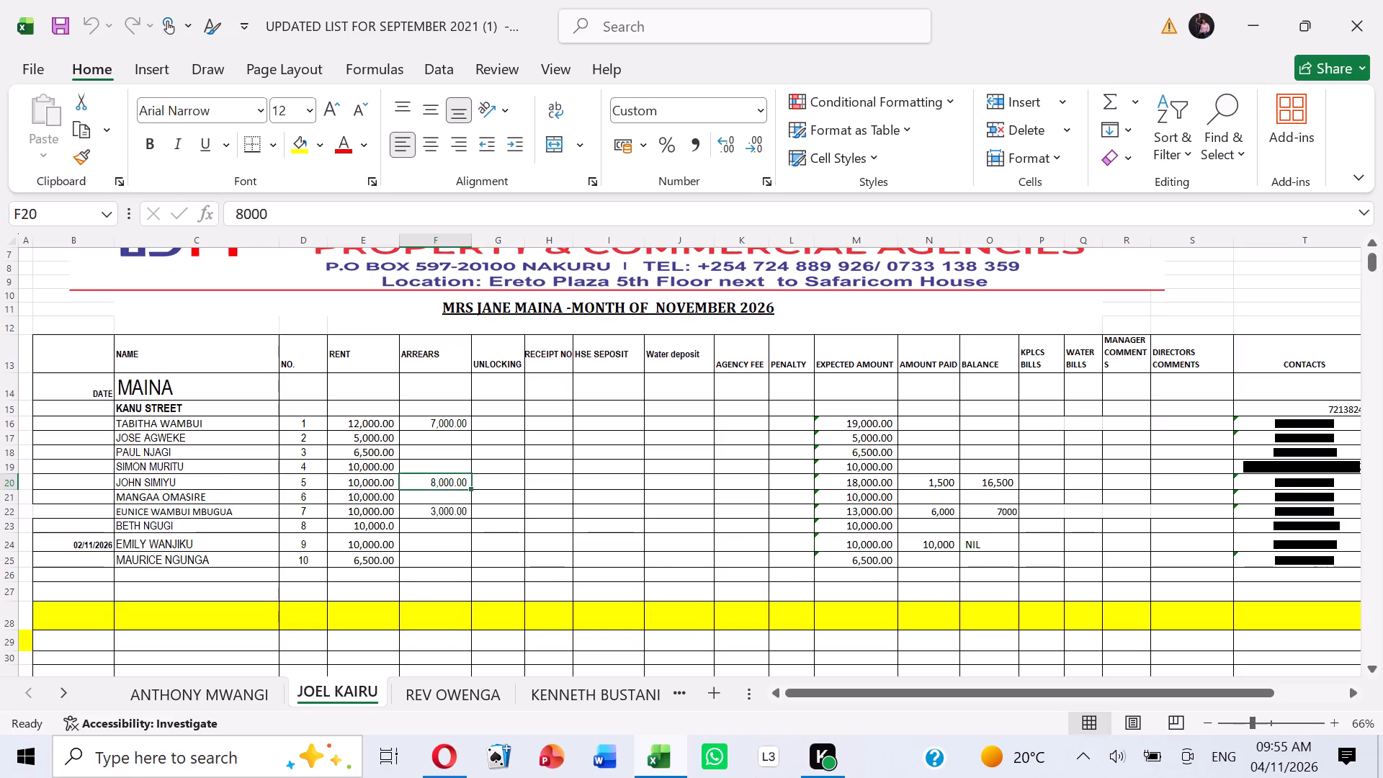
type("5500")
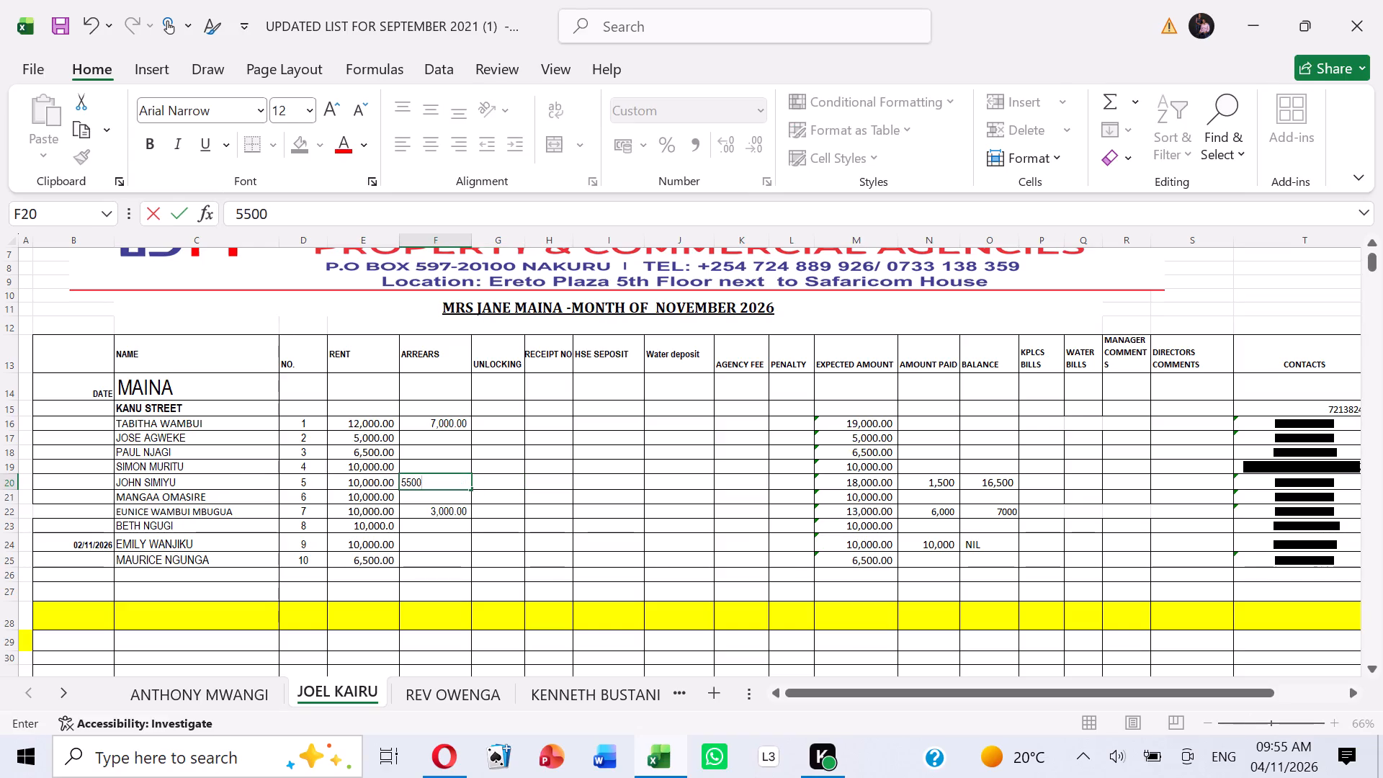
left_click(624, 504)
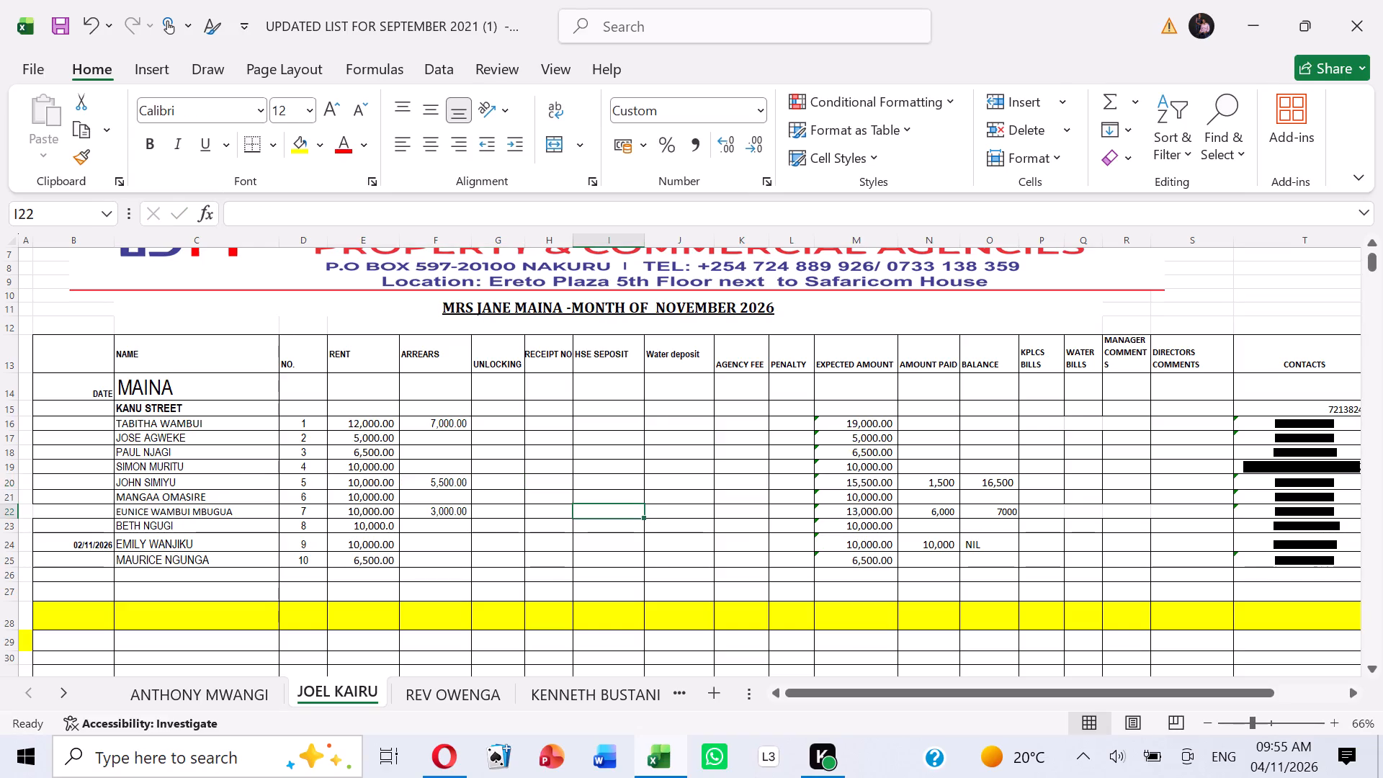
Clear the amount paid and balance of house no. 5 in the November 2026 table.
left_click_drag(951, 484, 974, 480)
key("Delete")
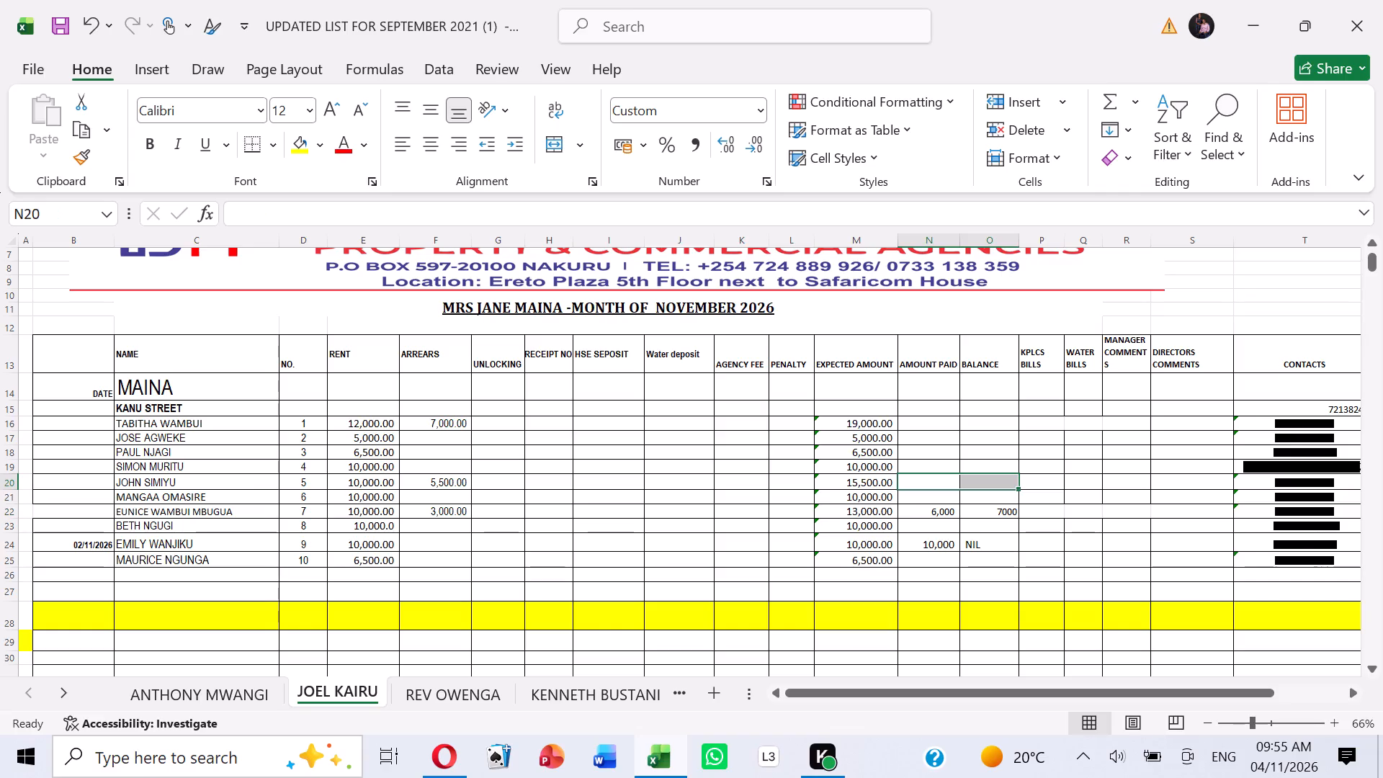
In the October 2026 table further down the sheet, set the amount paid for house no. 5 to 8500.
scroll(556, 678, "down", 4)
scroll(872, 493, "down", 7)
scroll(874, 493, "up", 1)
scroll(874, 493, "down", 5)
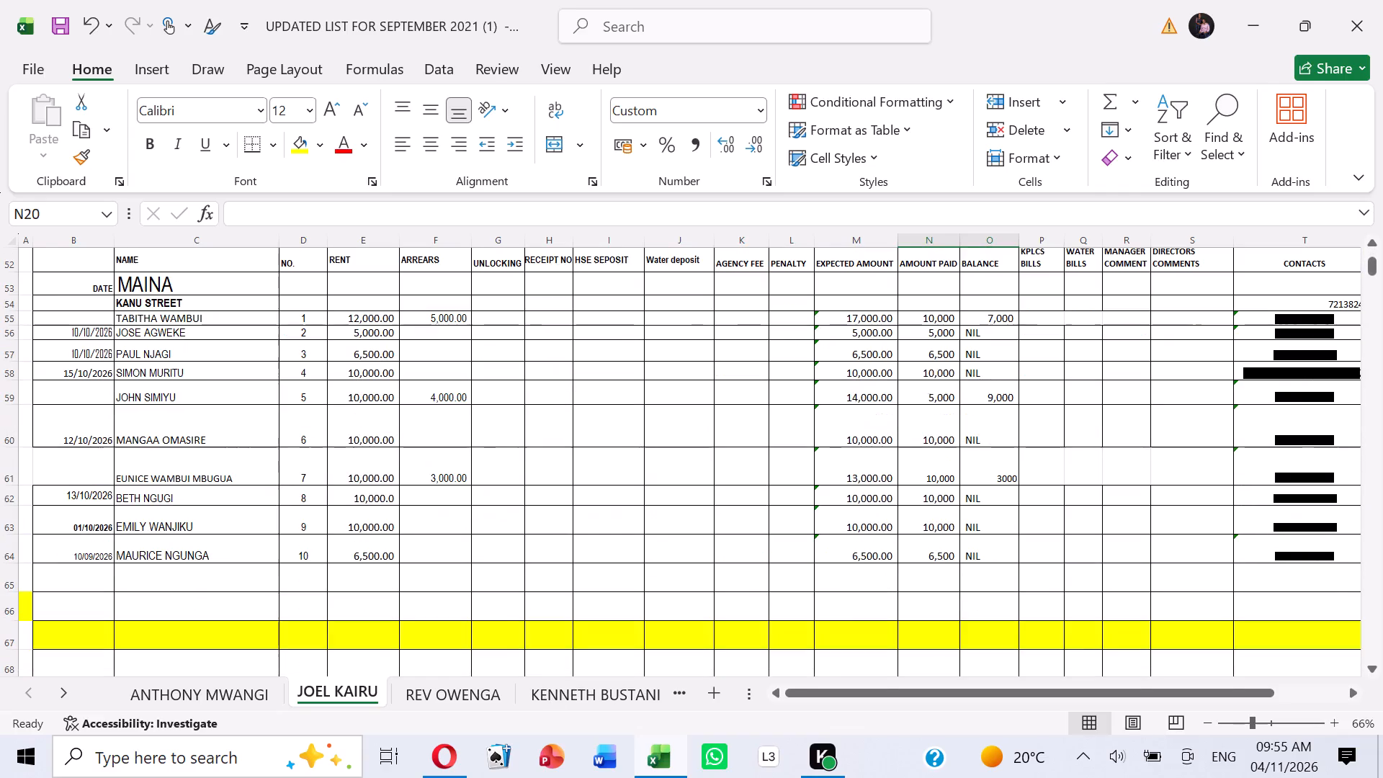
scroll(926, 463, "up", 1)
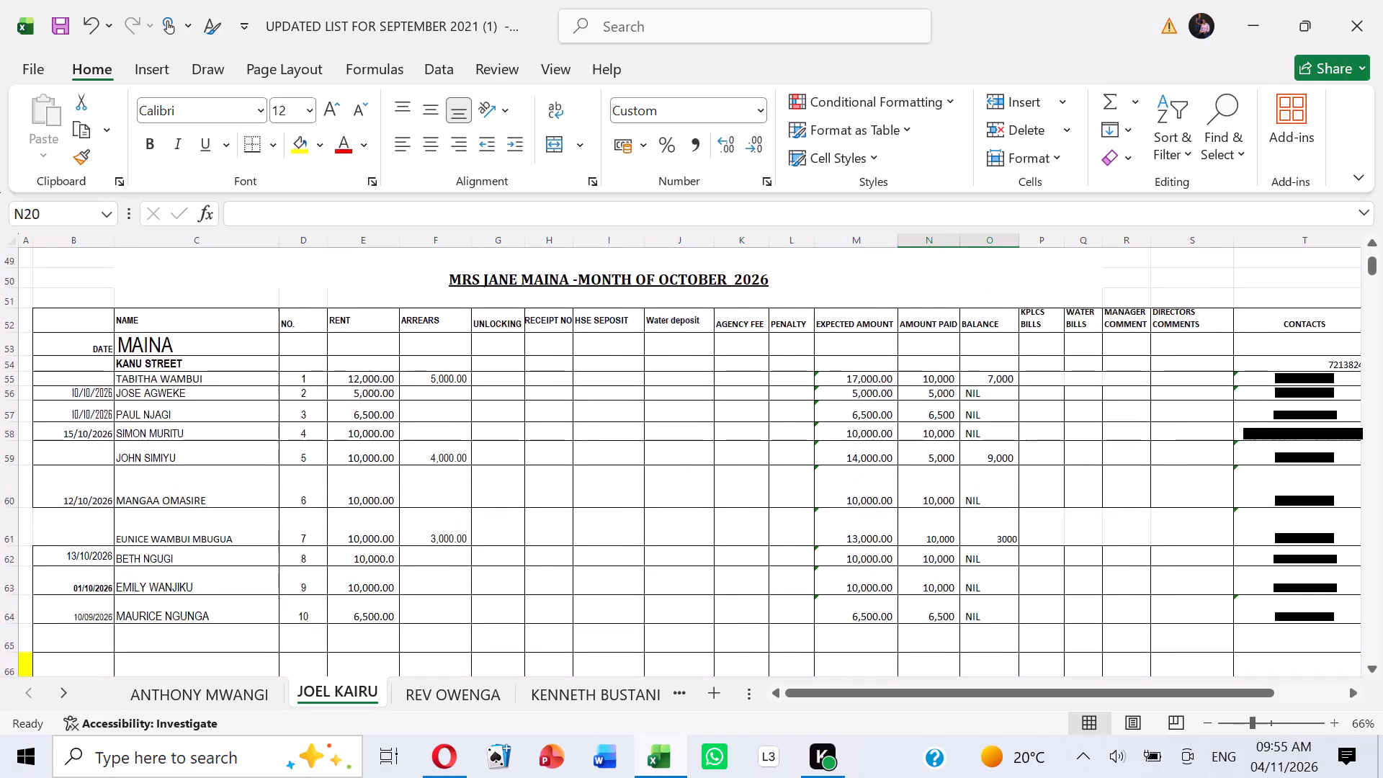
left_click(945, 453)
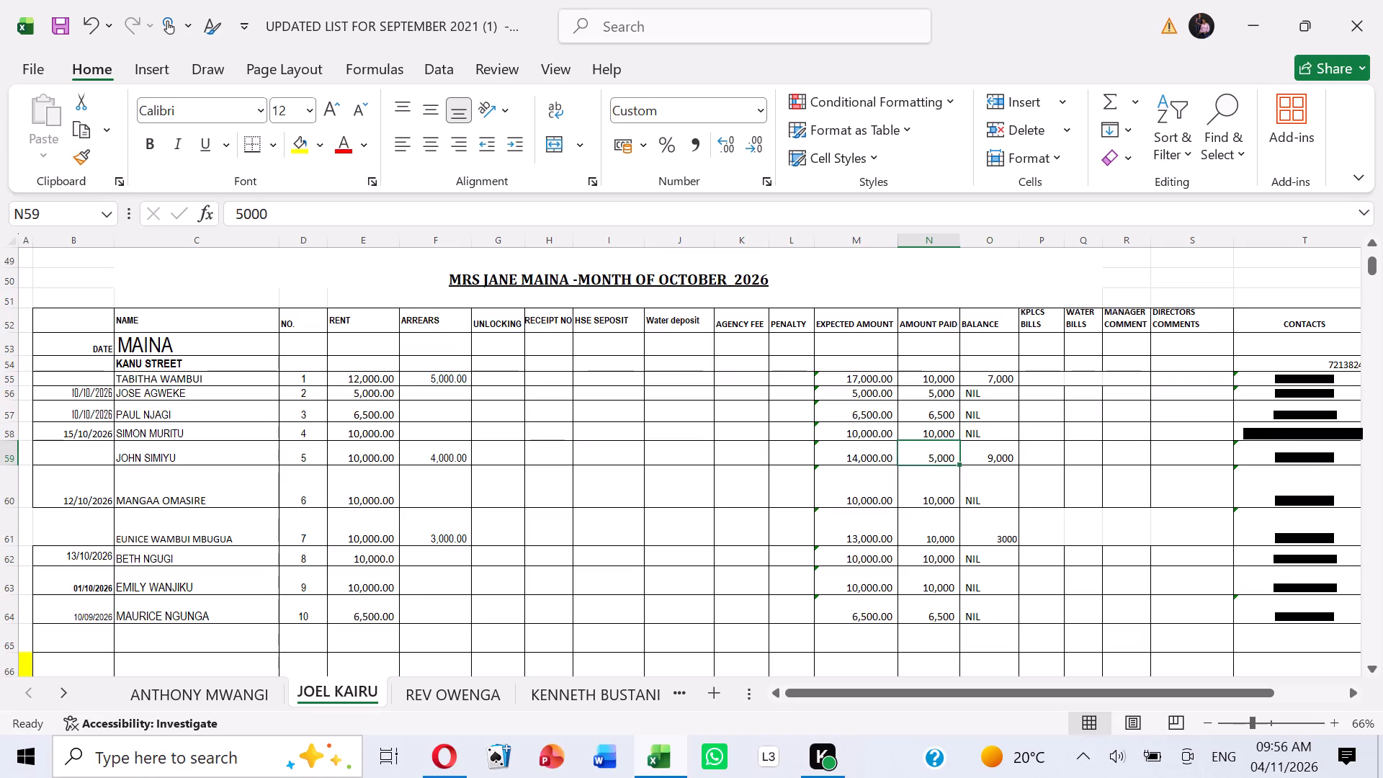
type("850")
key("0")
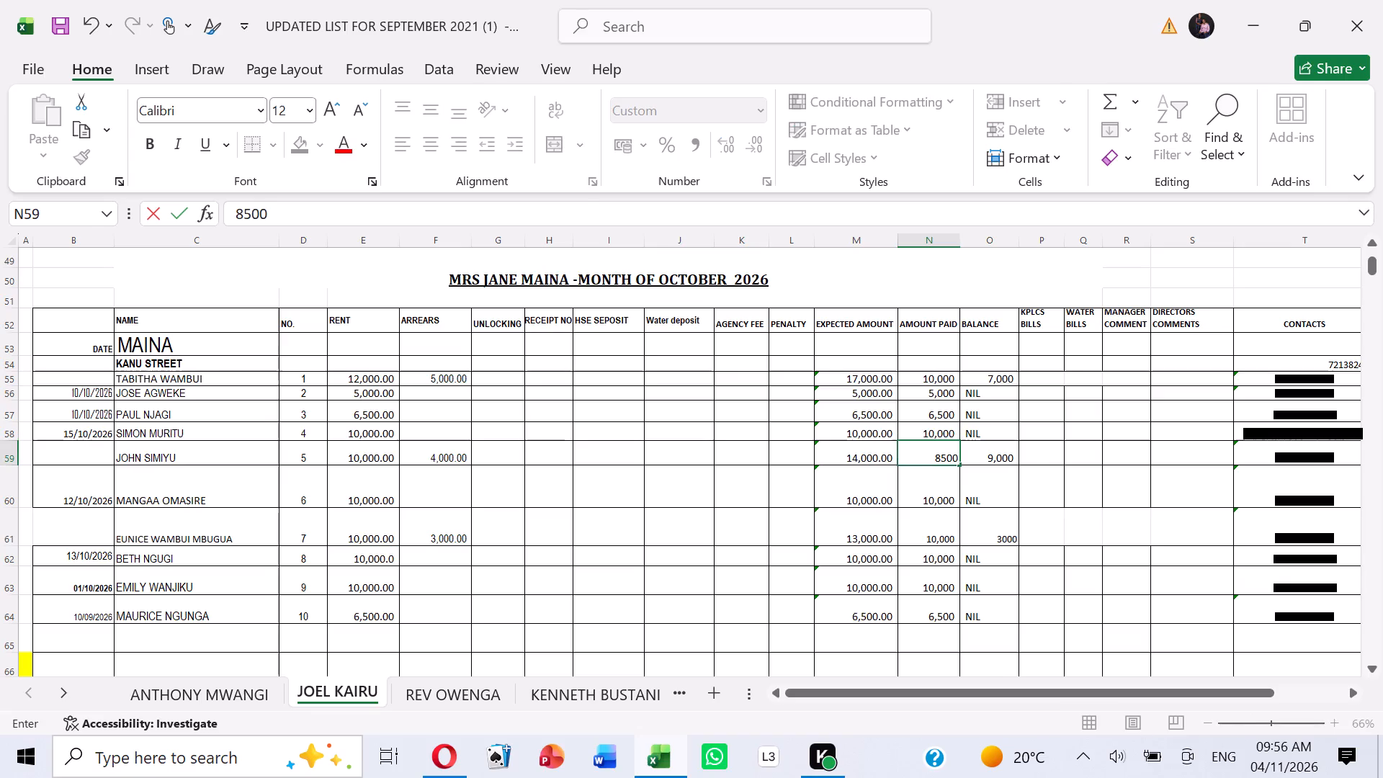
Set the October 2026 balance for house no. 5 to 5500.
left_click(1018, 458)
type("55")
key("0")
key("0")
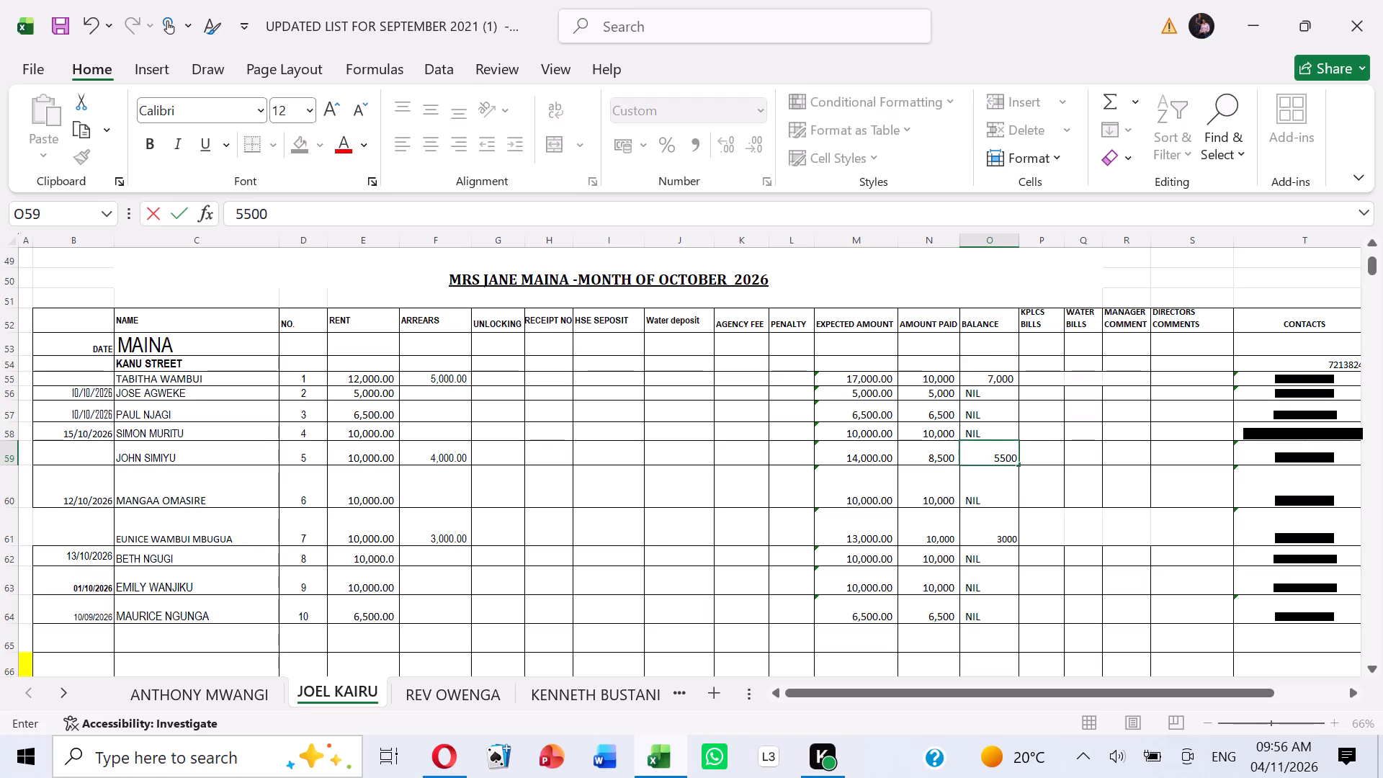
left_click(1013, 513)
left_click(977, 594)
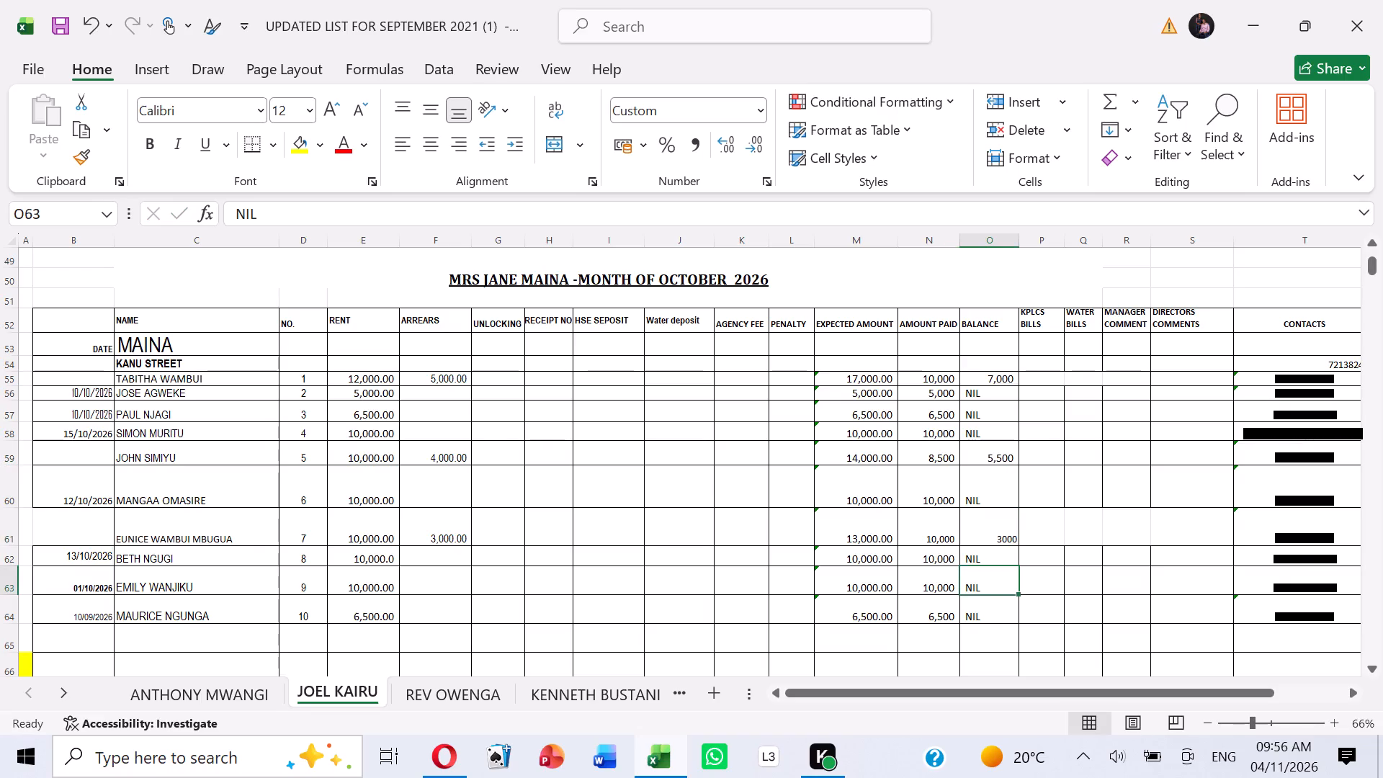
Return to the November 2026 table and save the workbook.
scroll(923, 589, "up", 11)
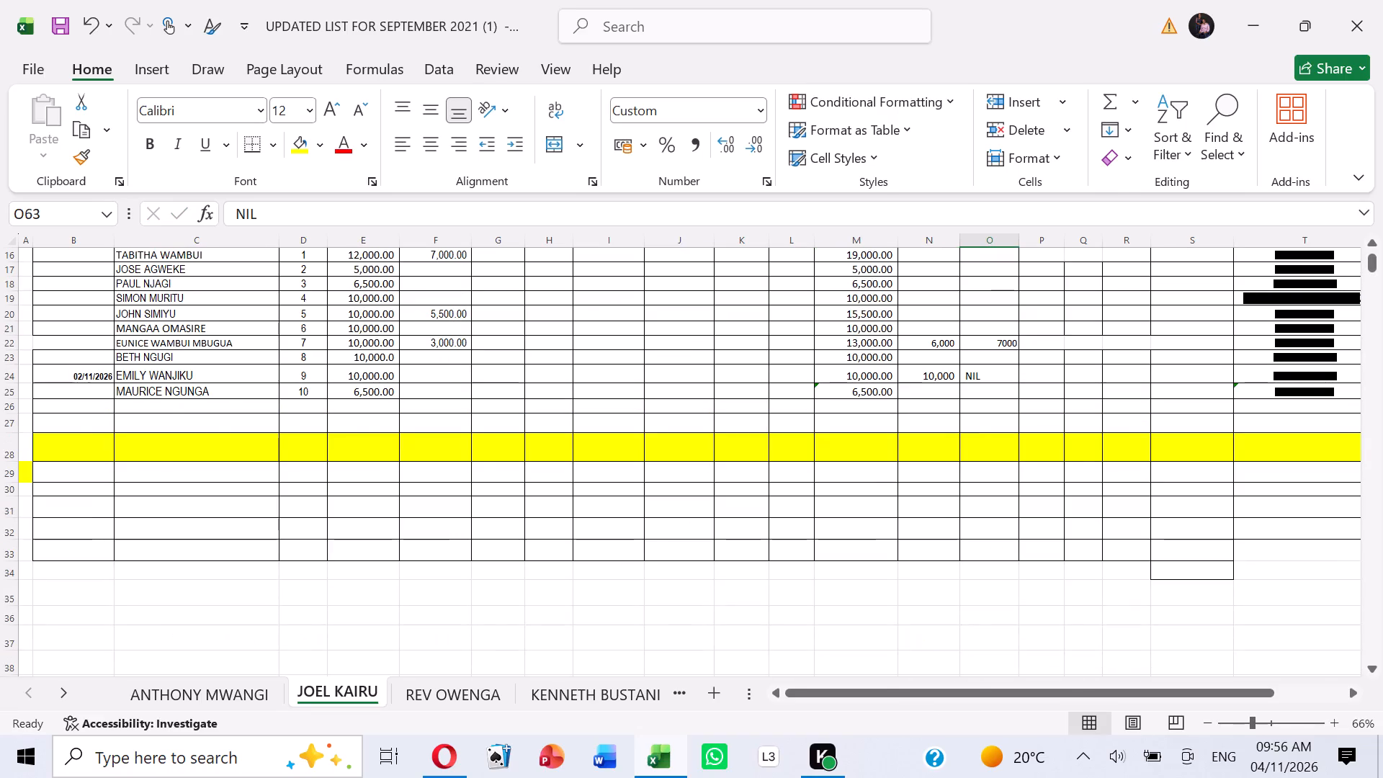
scroll(923, 589, "up", 1)
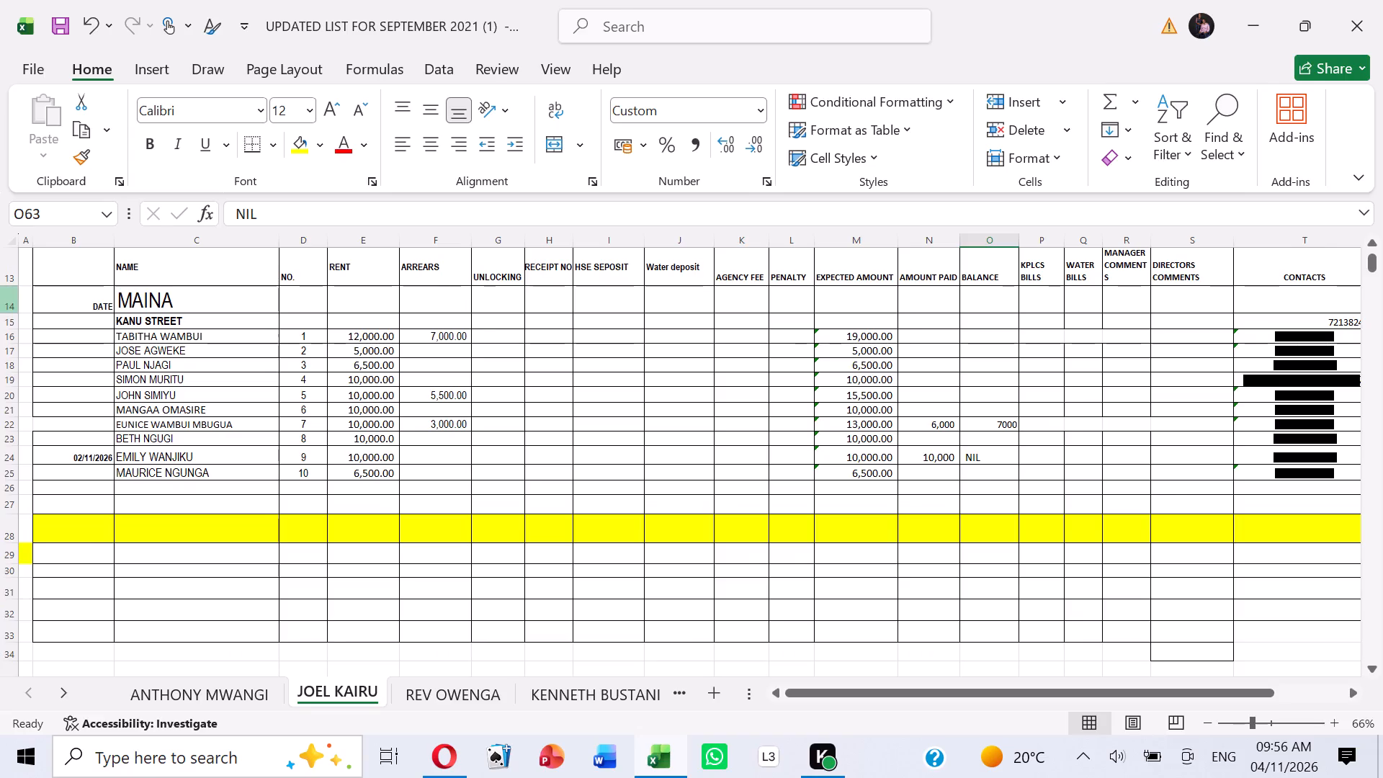
left_click(57, 24)
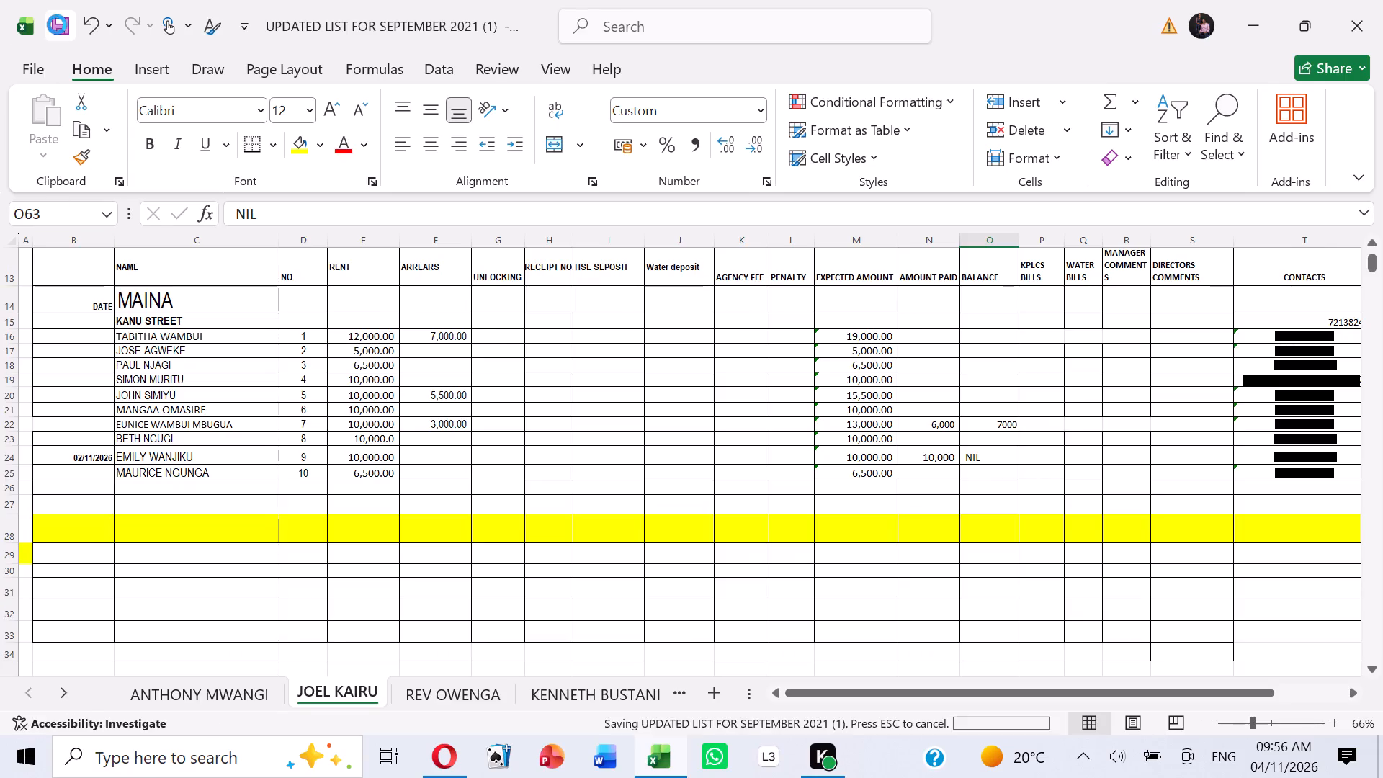
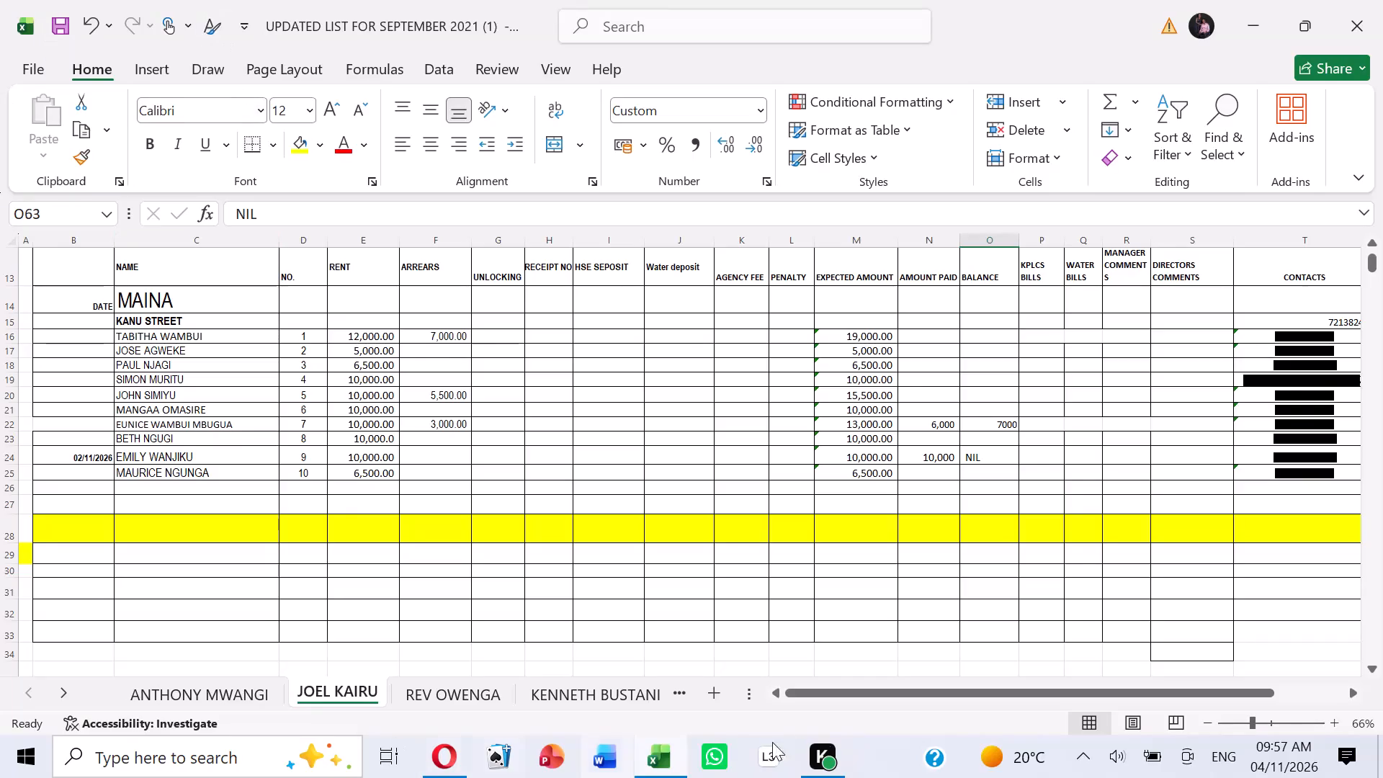
Lower the headphones' playback volume slightly and return to the rent workbook.
left_click(1116, 751)
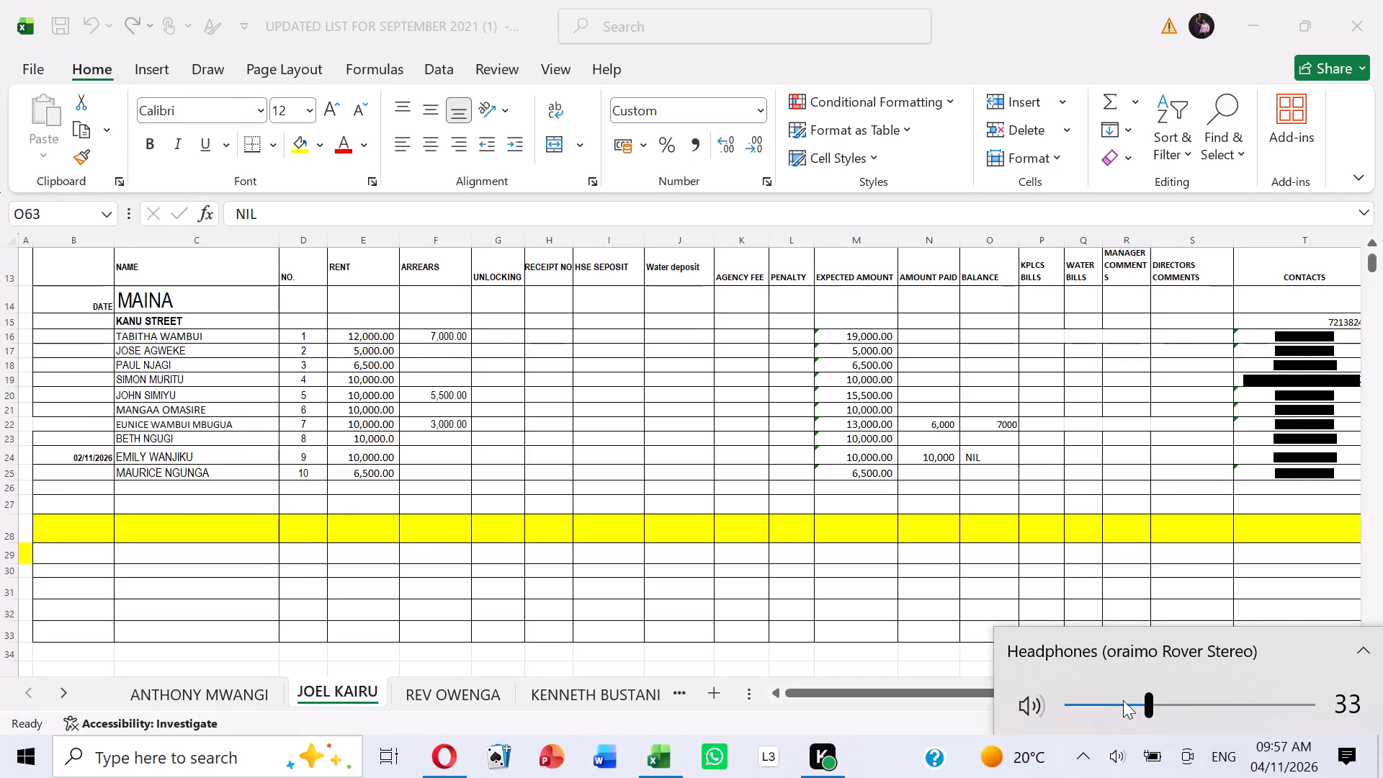
left_click(1123, 700)
left_click(769, 466)
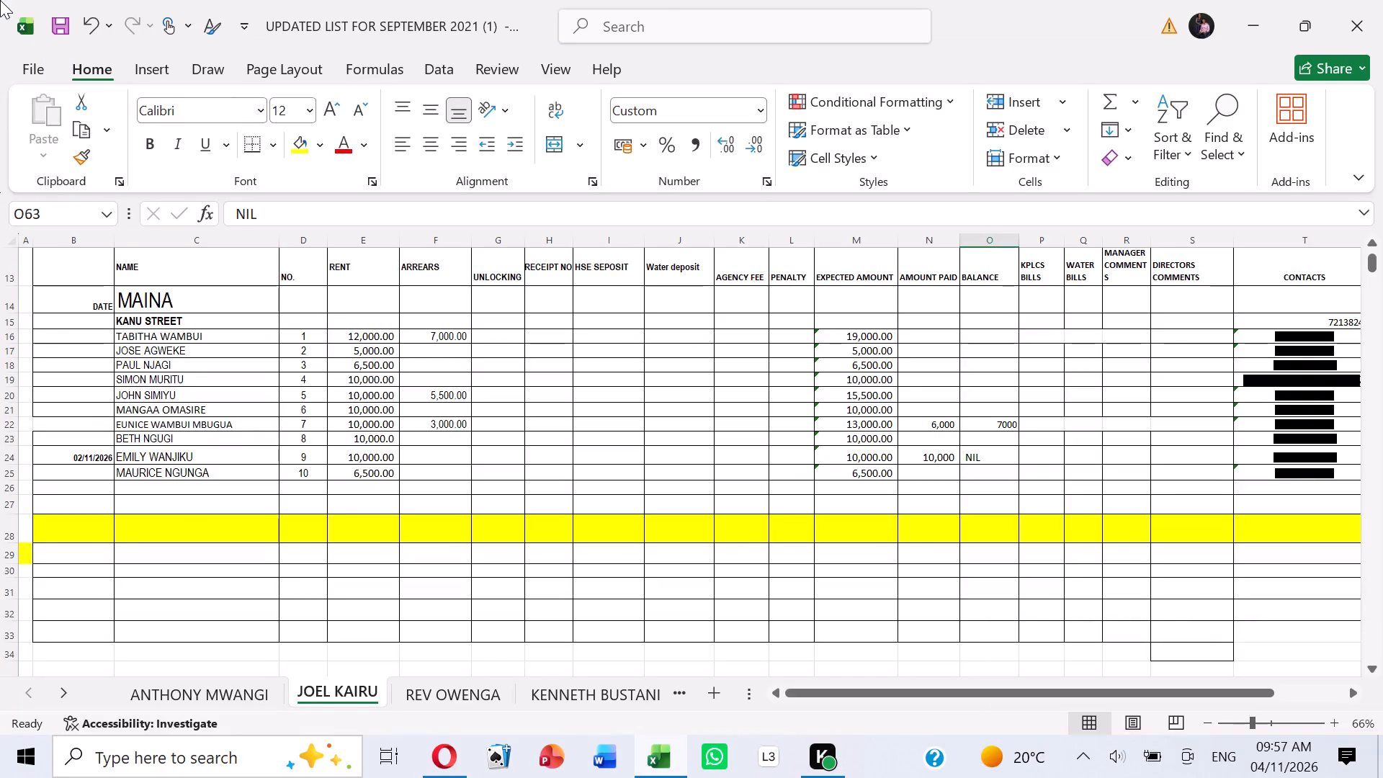
Save the rent workbook and select the empty name cell just below the yellow row.
left_click(60, 24)
left_click(237, 561)
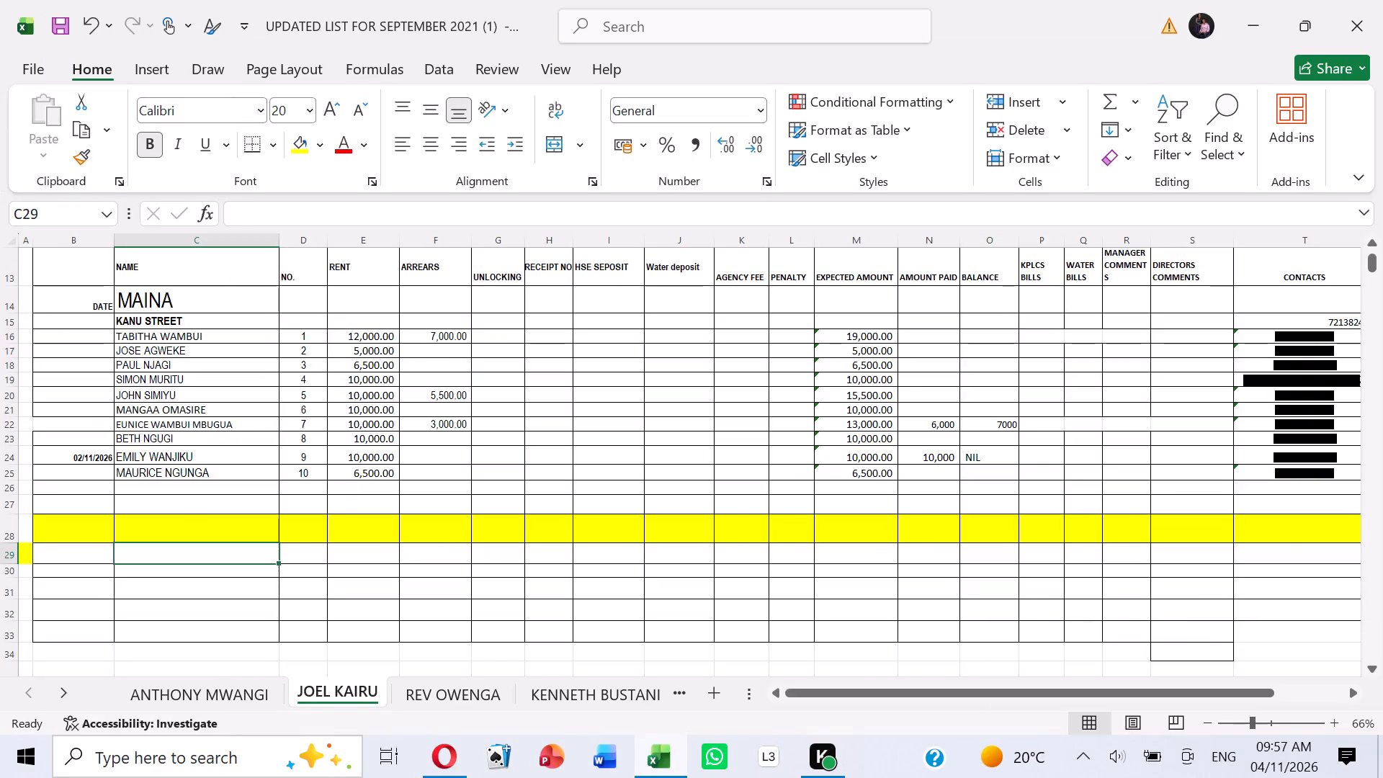
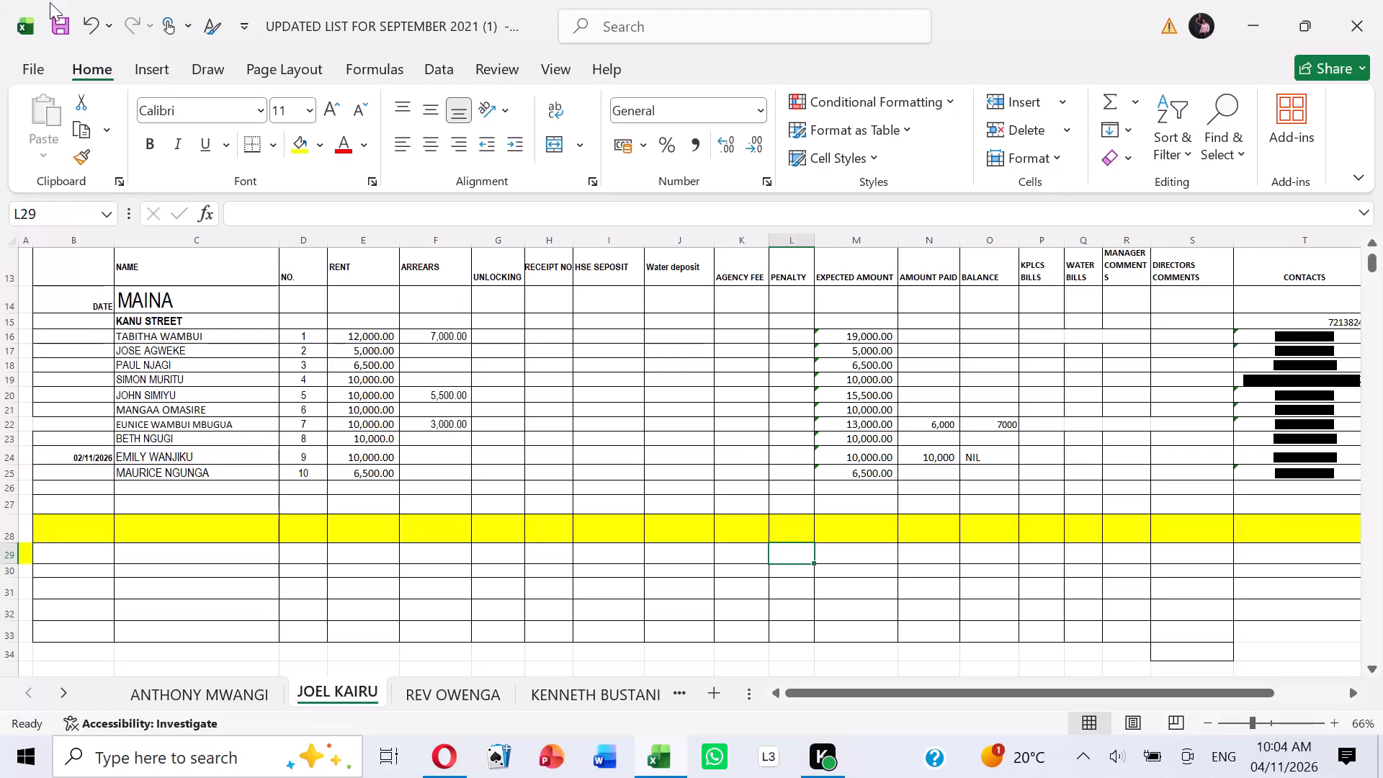
Save the rent workbook again, leaving empty cell I32 below the yellow row selected on the current sheet.
left_click(55, 15)
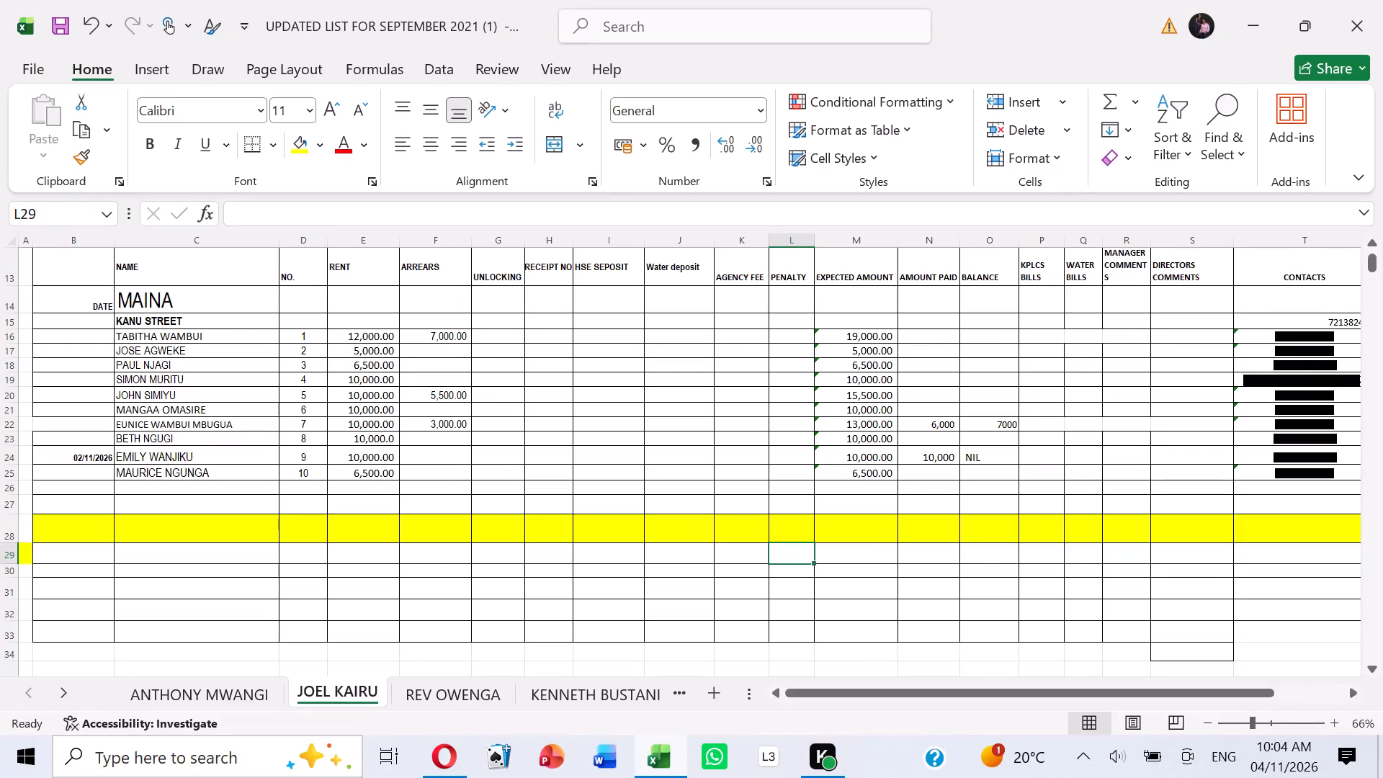
left_click(348, 540)
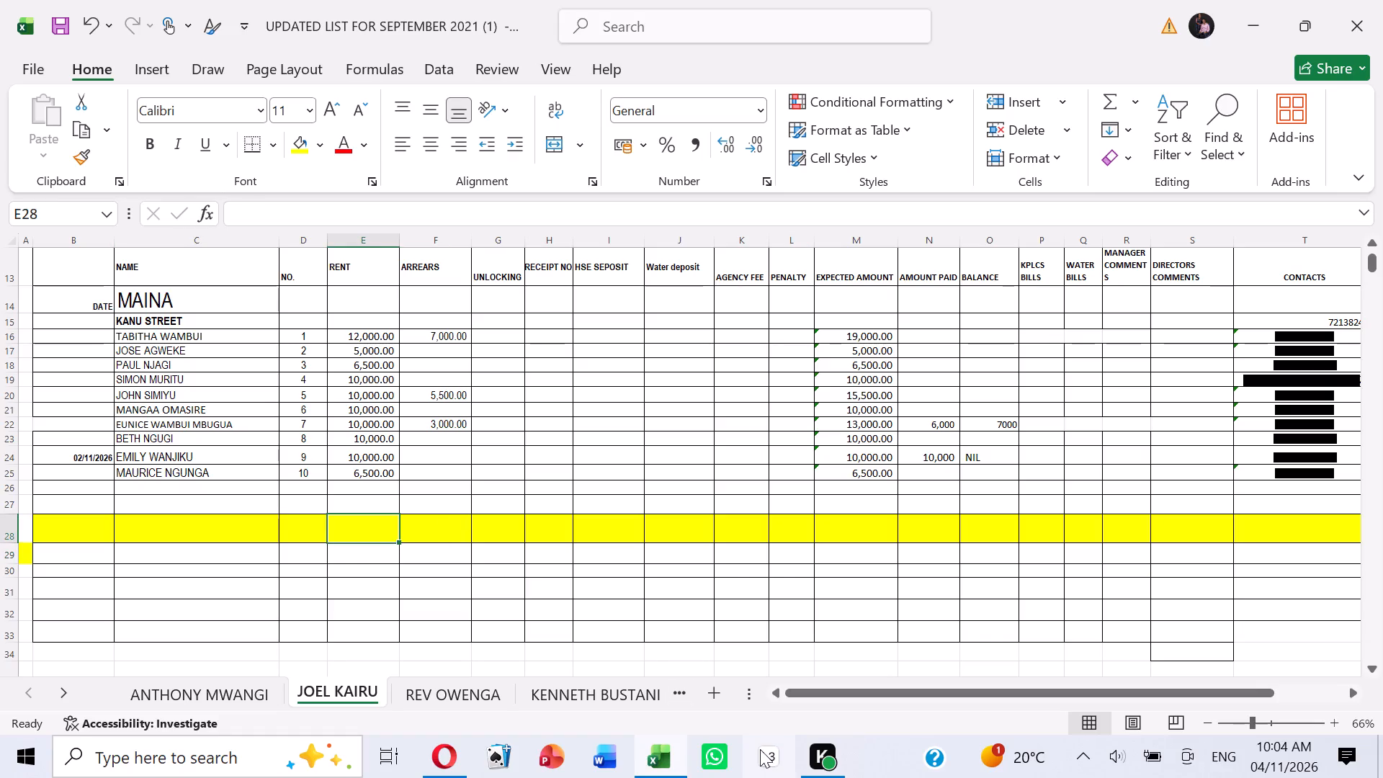
left_click(622, 602)
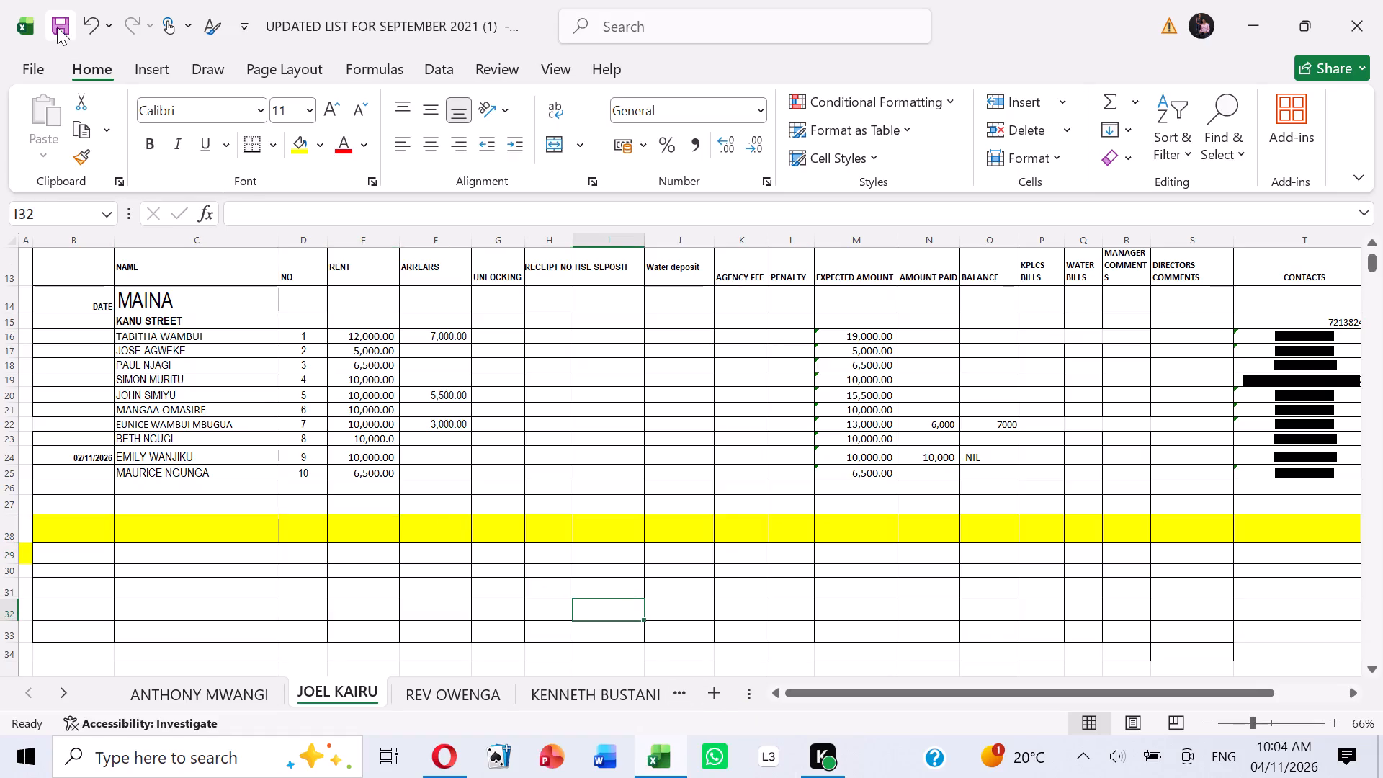
left_click(57, 27)
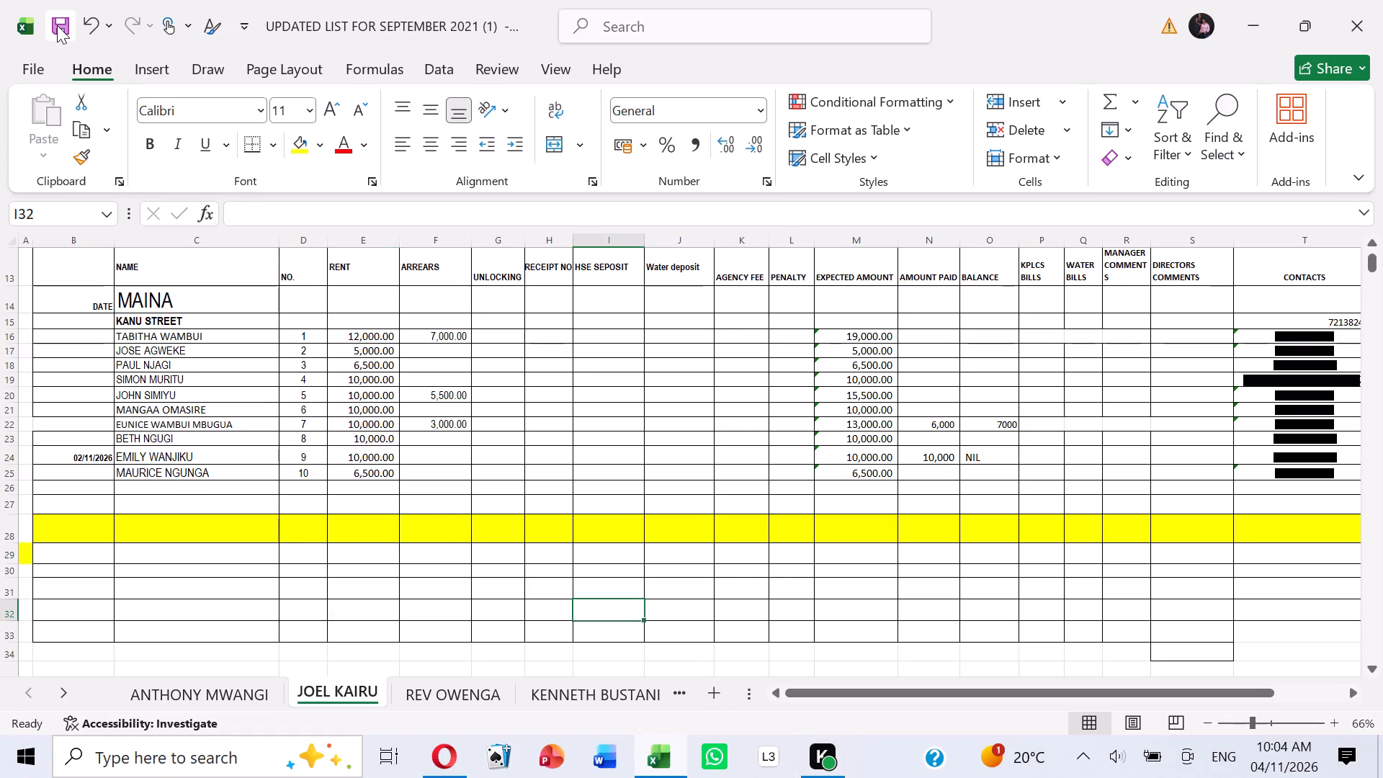
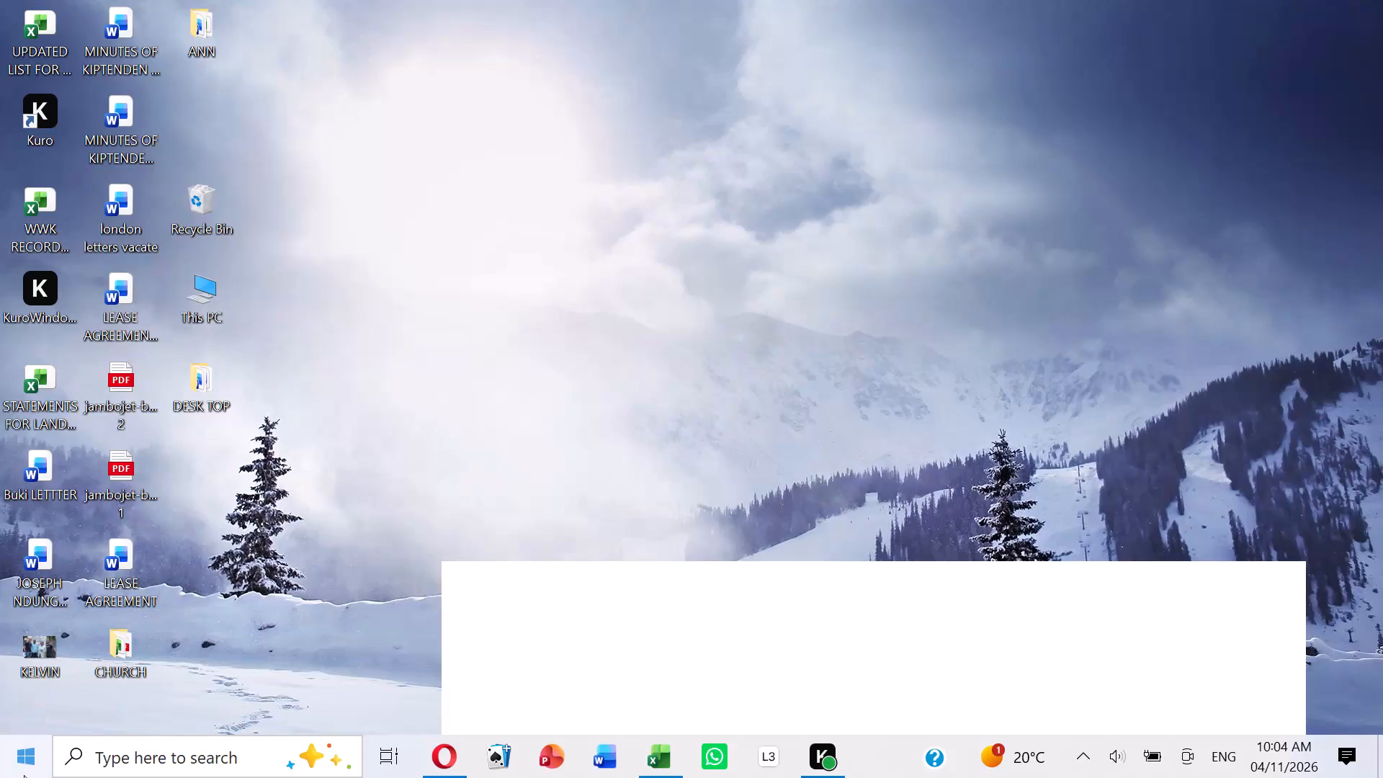
Launch the Photos app from the full list of installed apps.
left_click(29, 762)
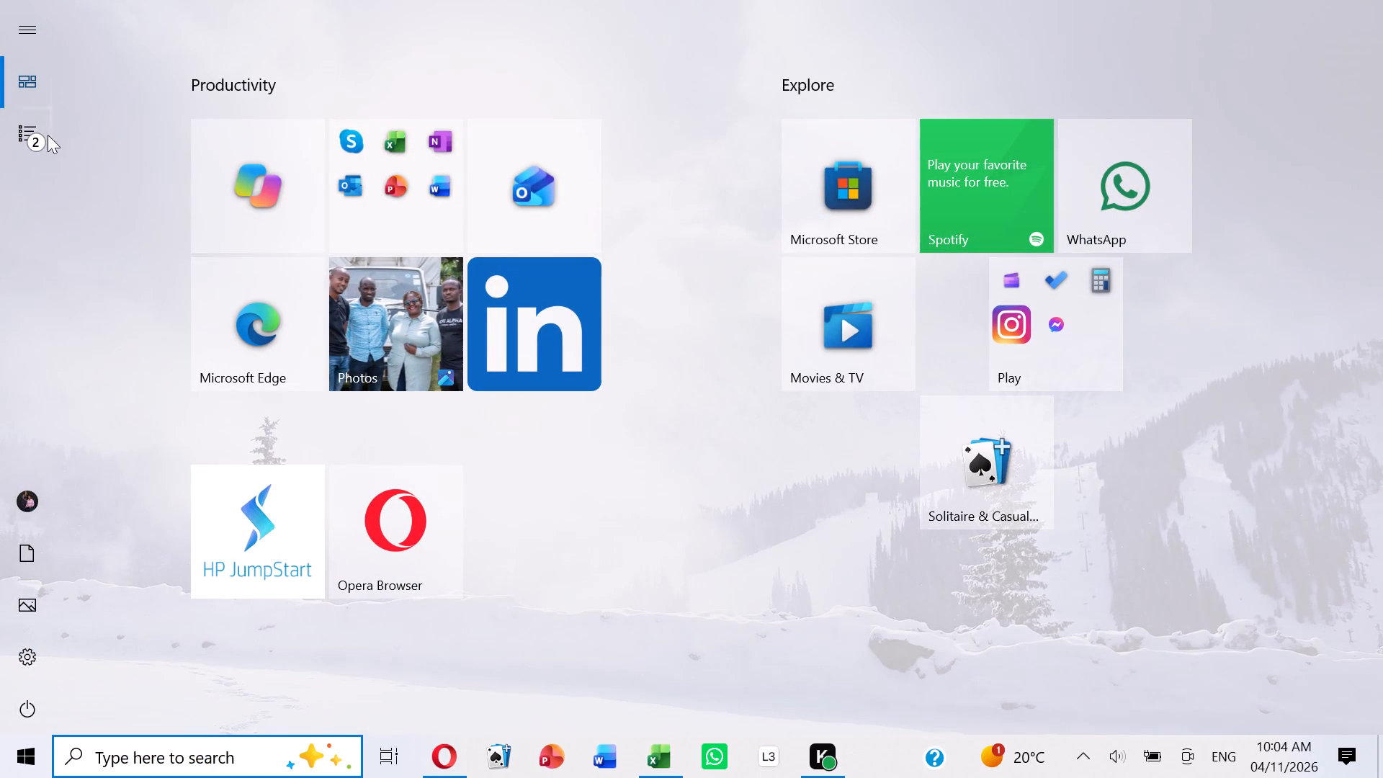
left_click(29, 143)
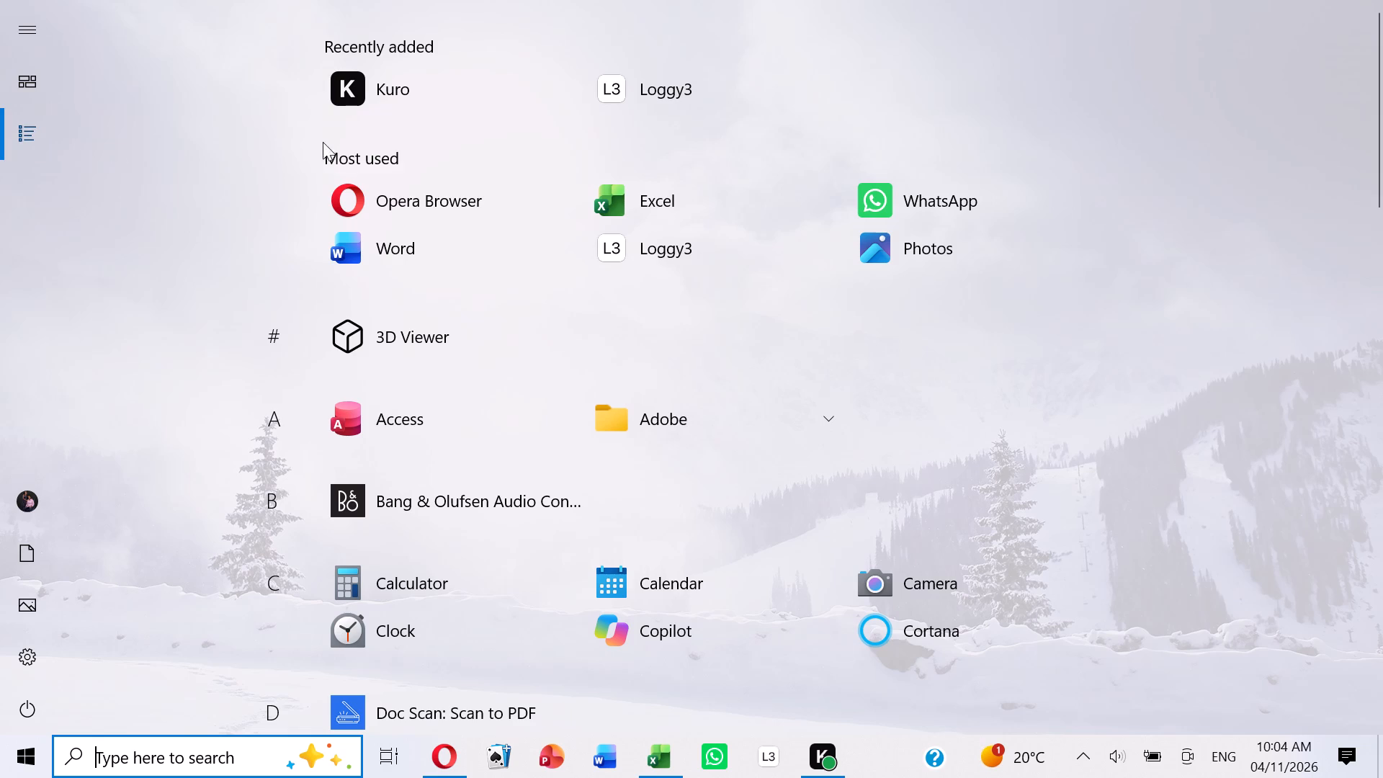
left_click(913, 255)
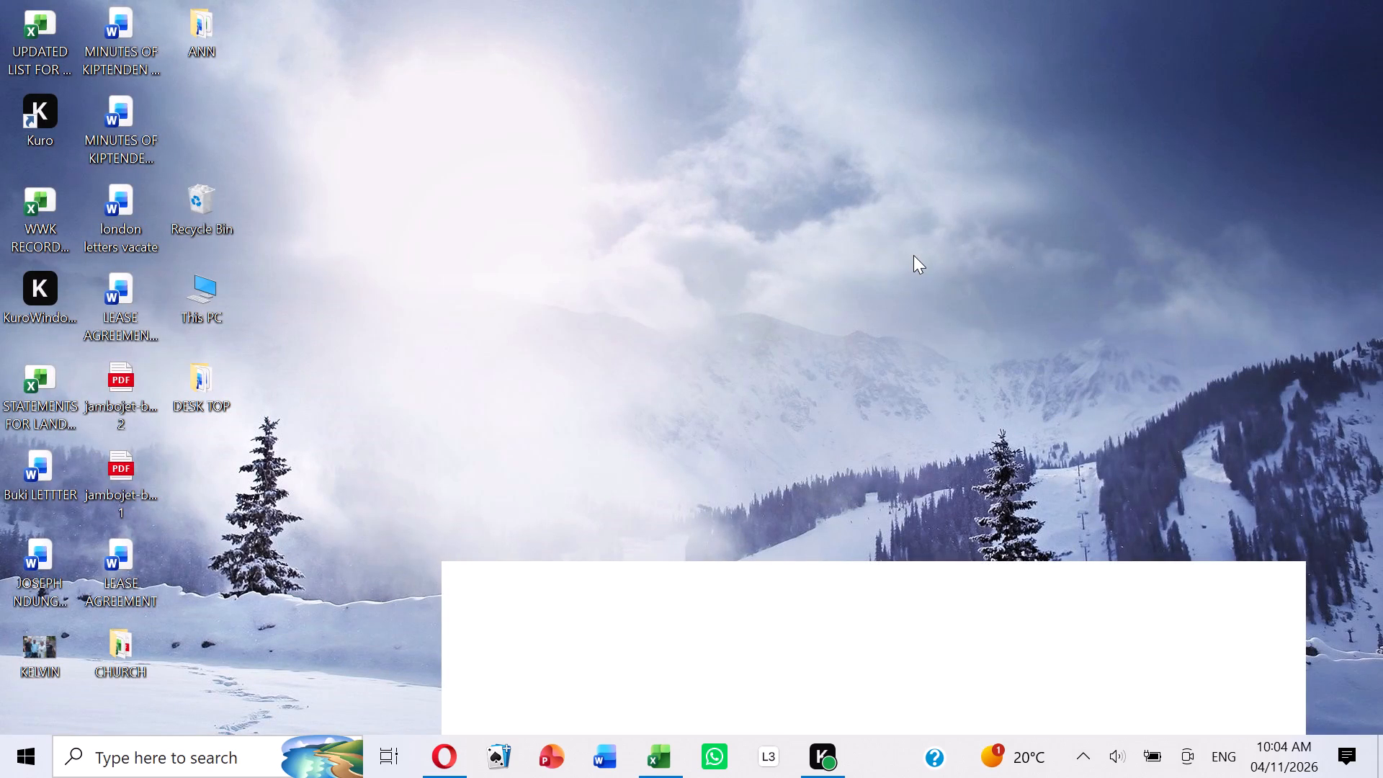
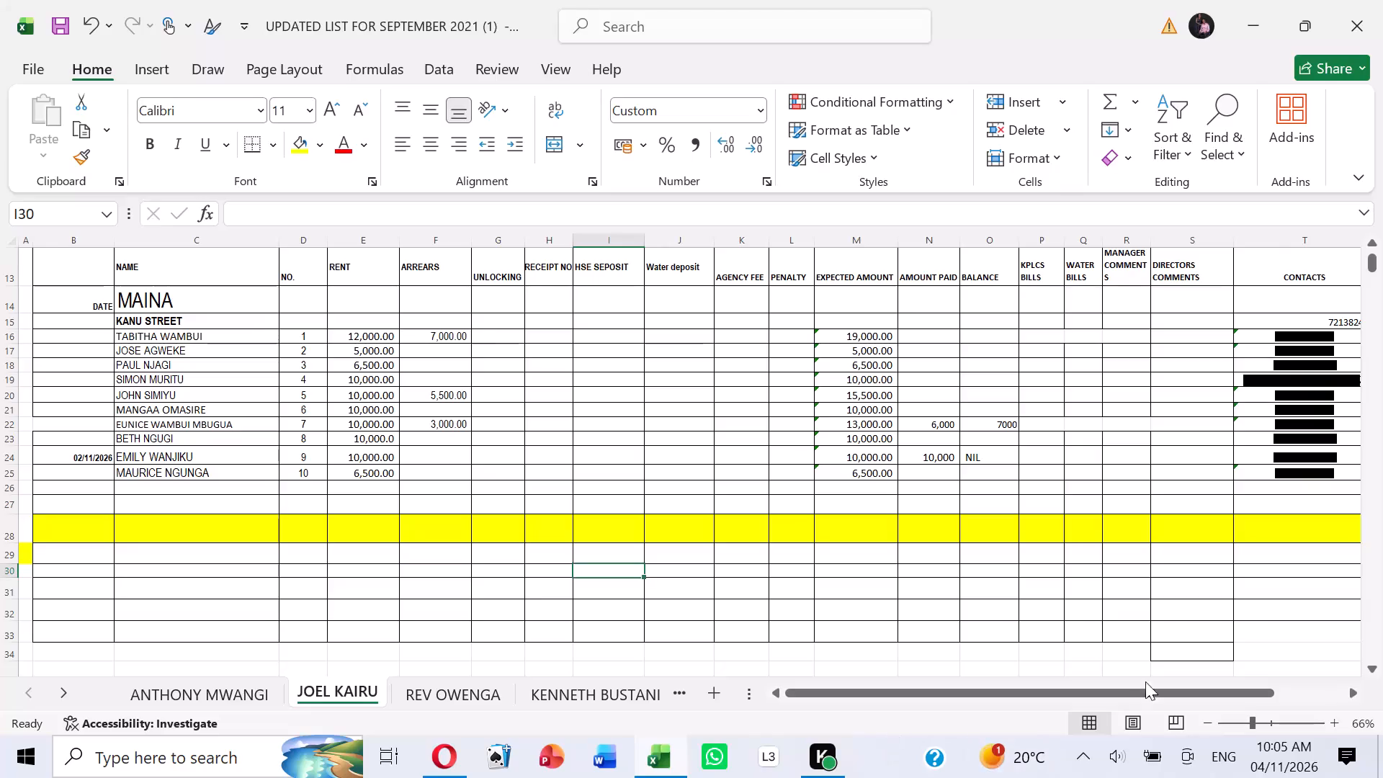
Lower the headphones' volume to 6 and return to the rent workbook.
left_click(1114, 747)
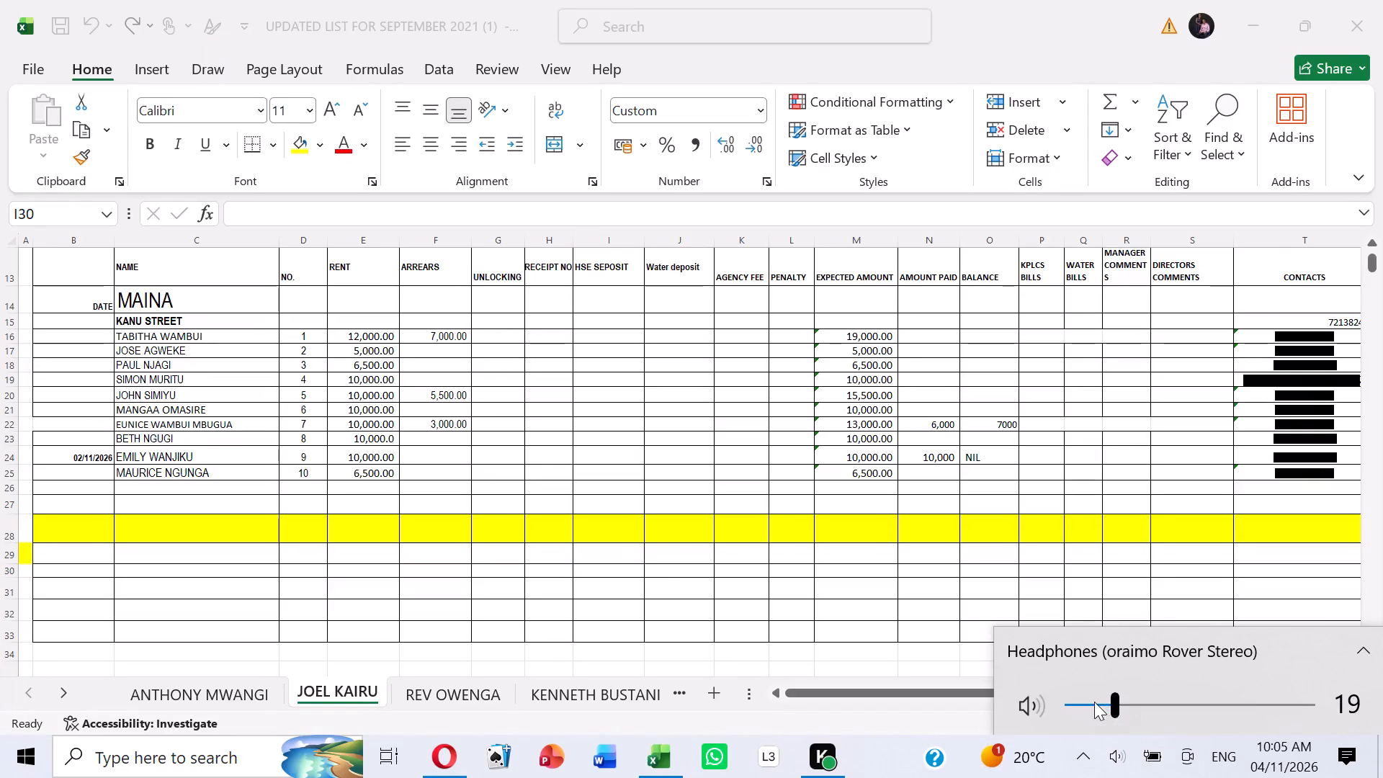
left_click(1094, 702)
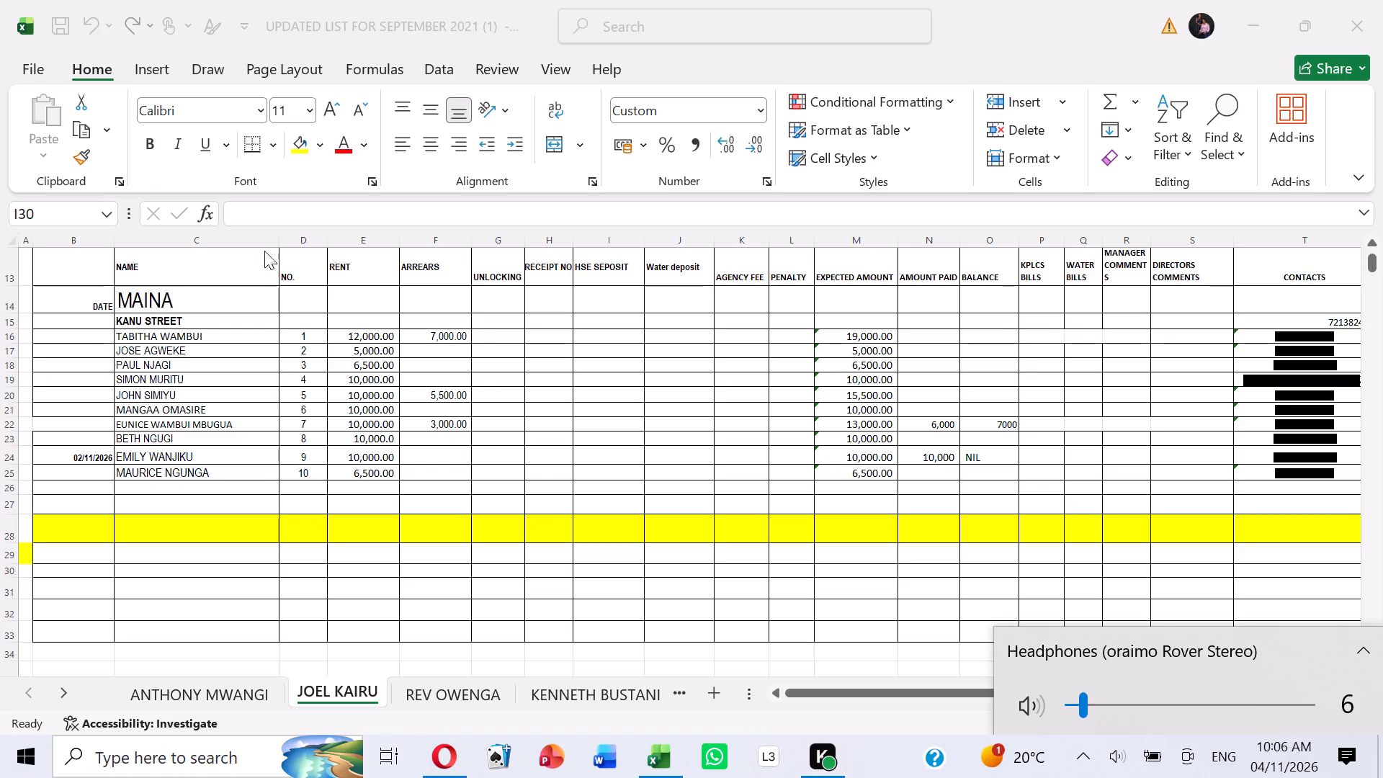
left_click(503, 477)
Save the rent workbook.
left_click(58, 24)
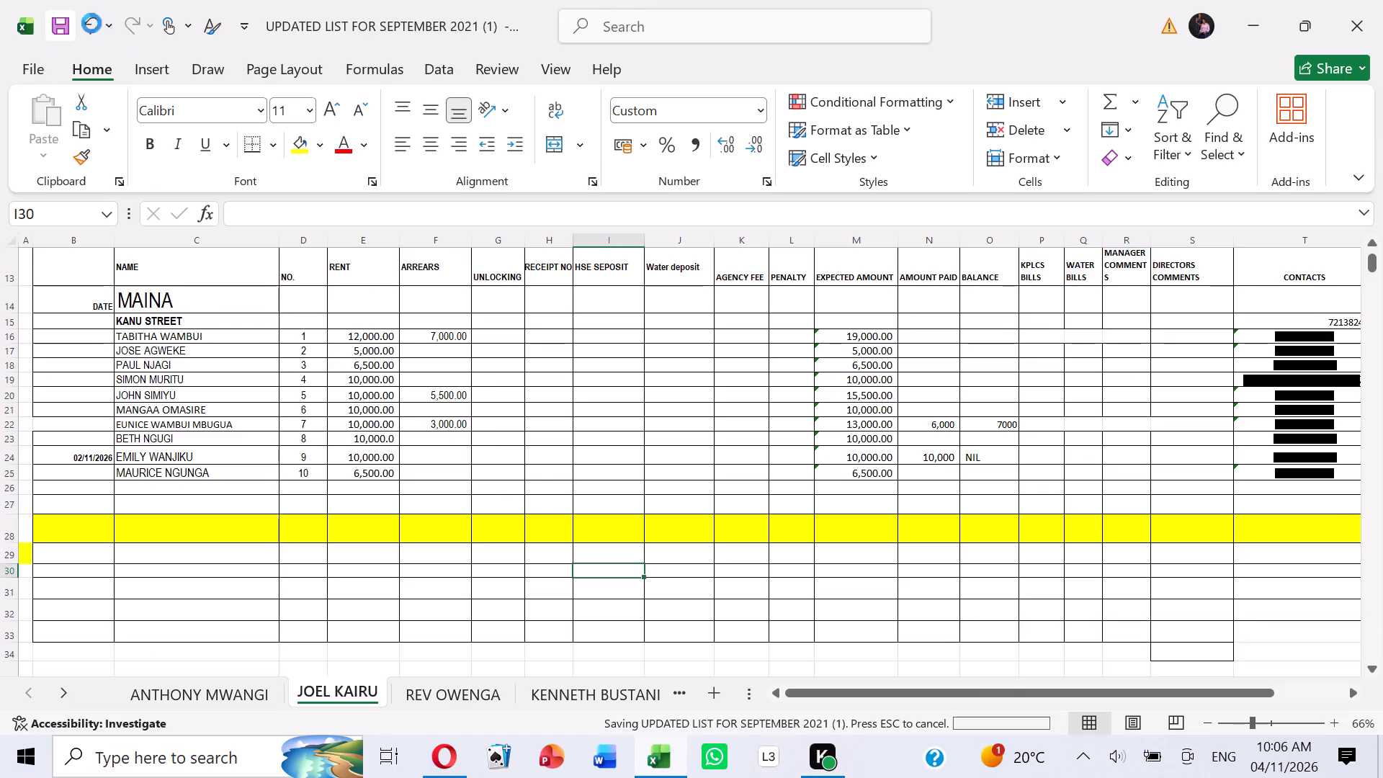
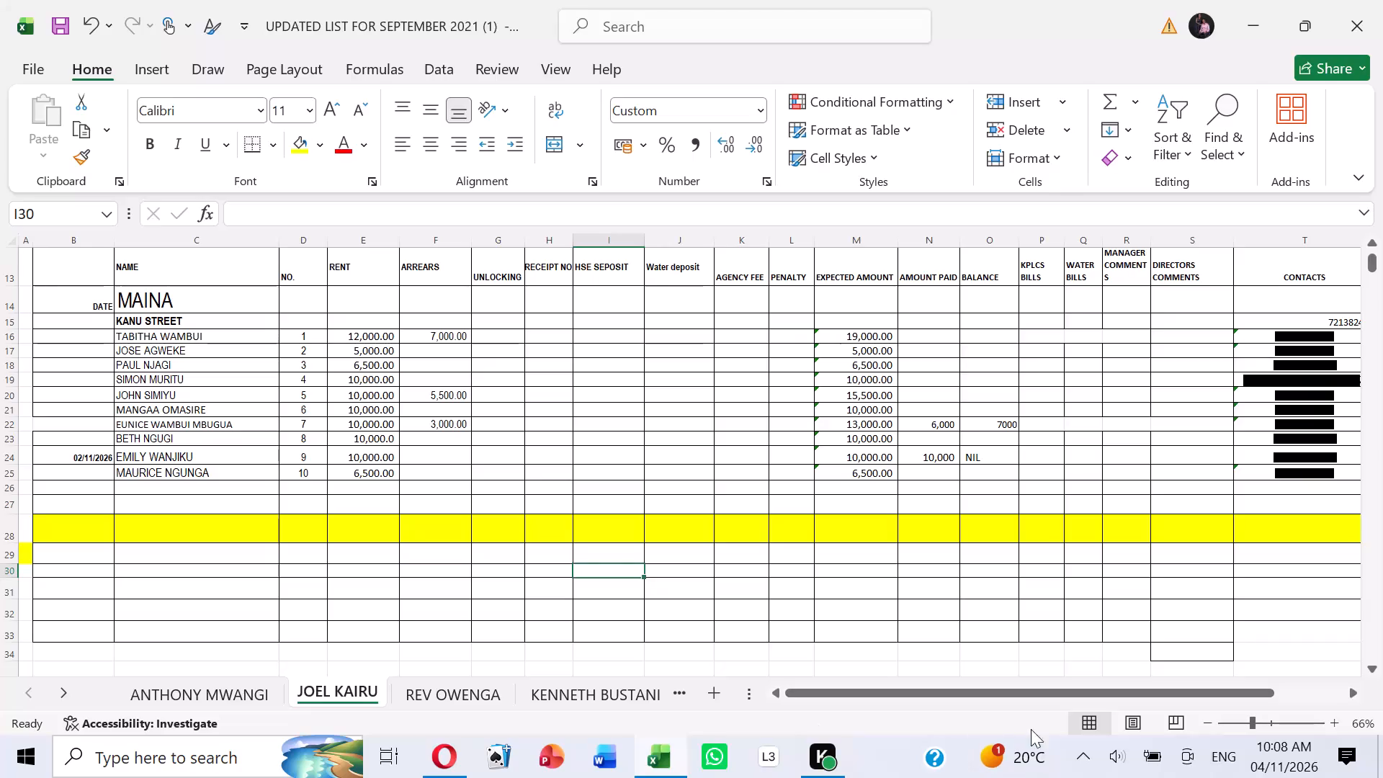
Switch to Opera, lower the playing YouTube video's volume slightly, and return to the rent workbook in Excel.
left_click(1117, 760)
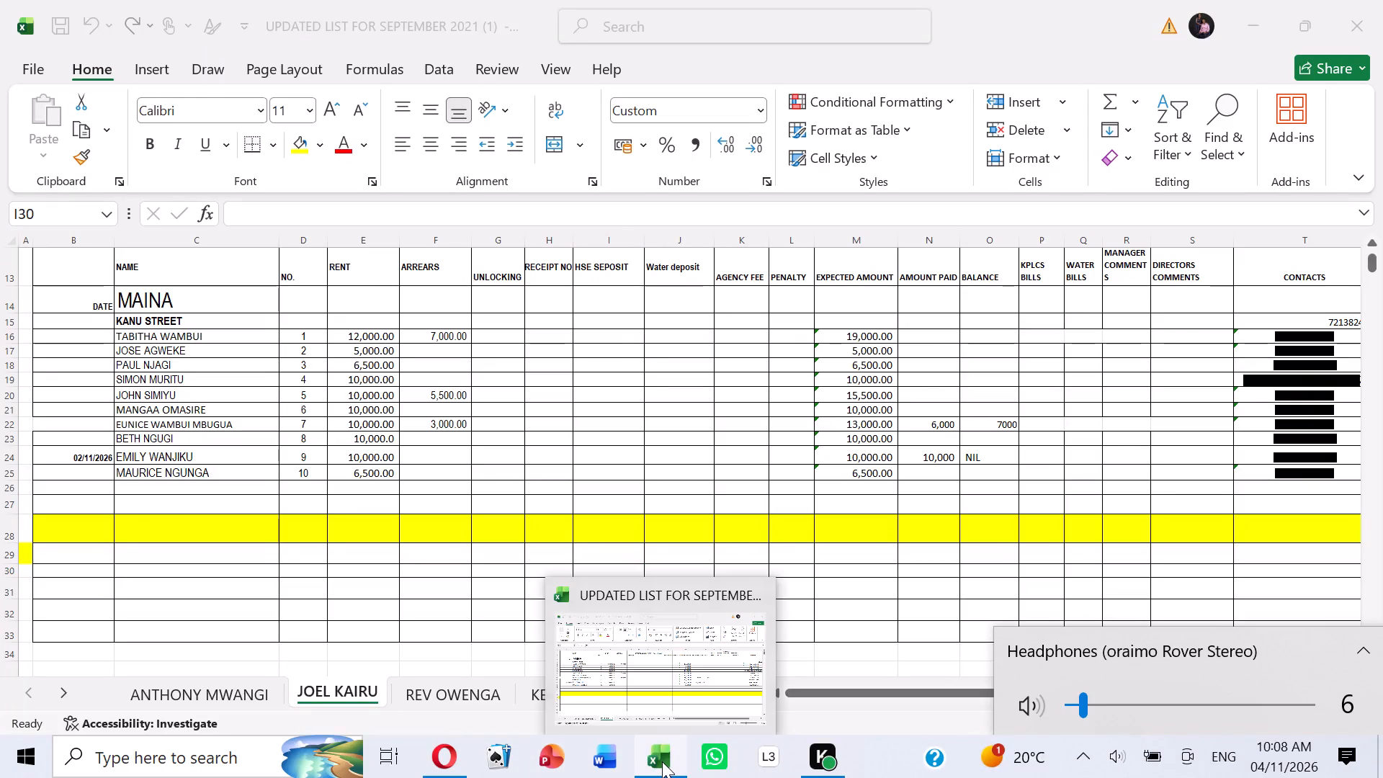
left_click(447, 756)
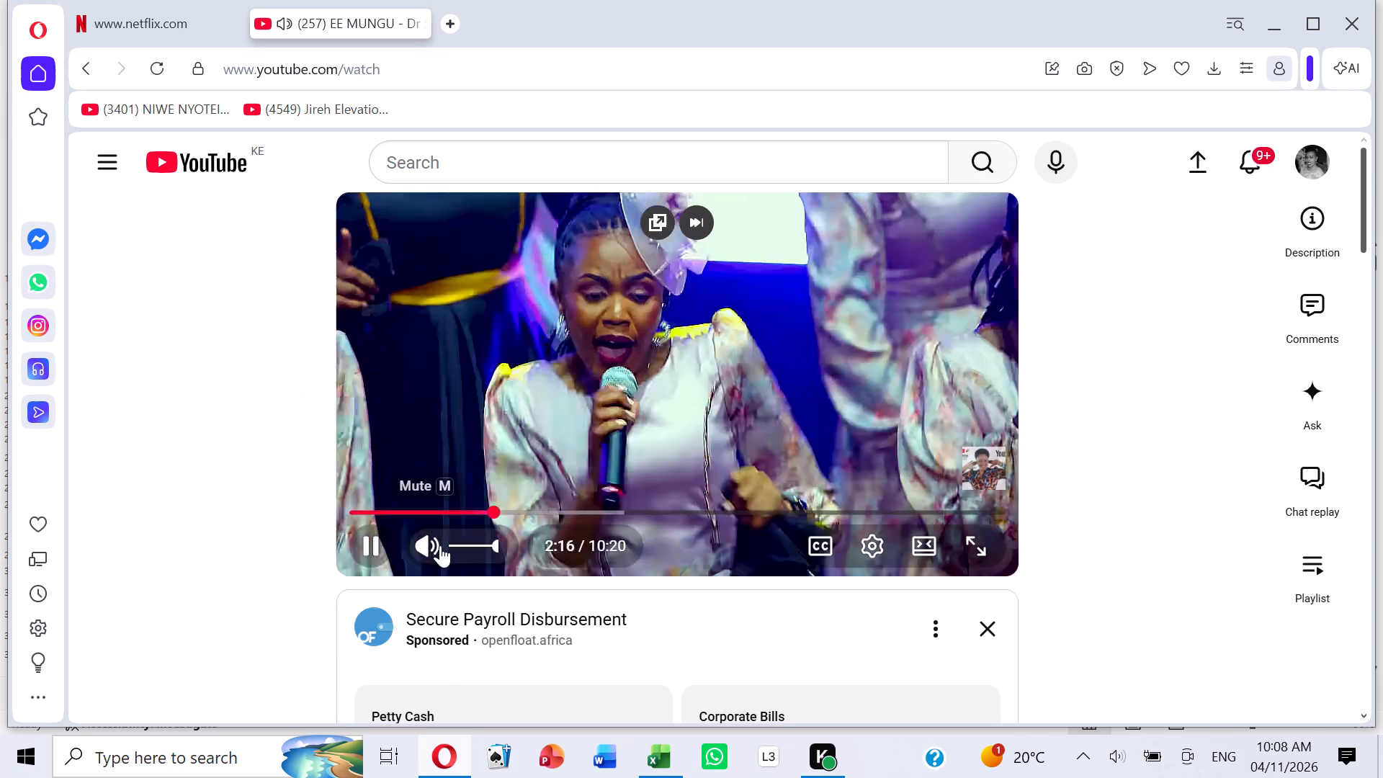
left_click(477, 544)
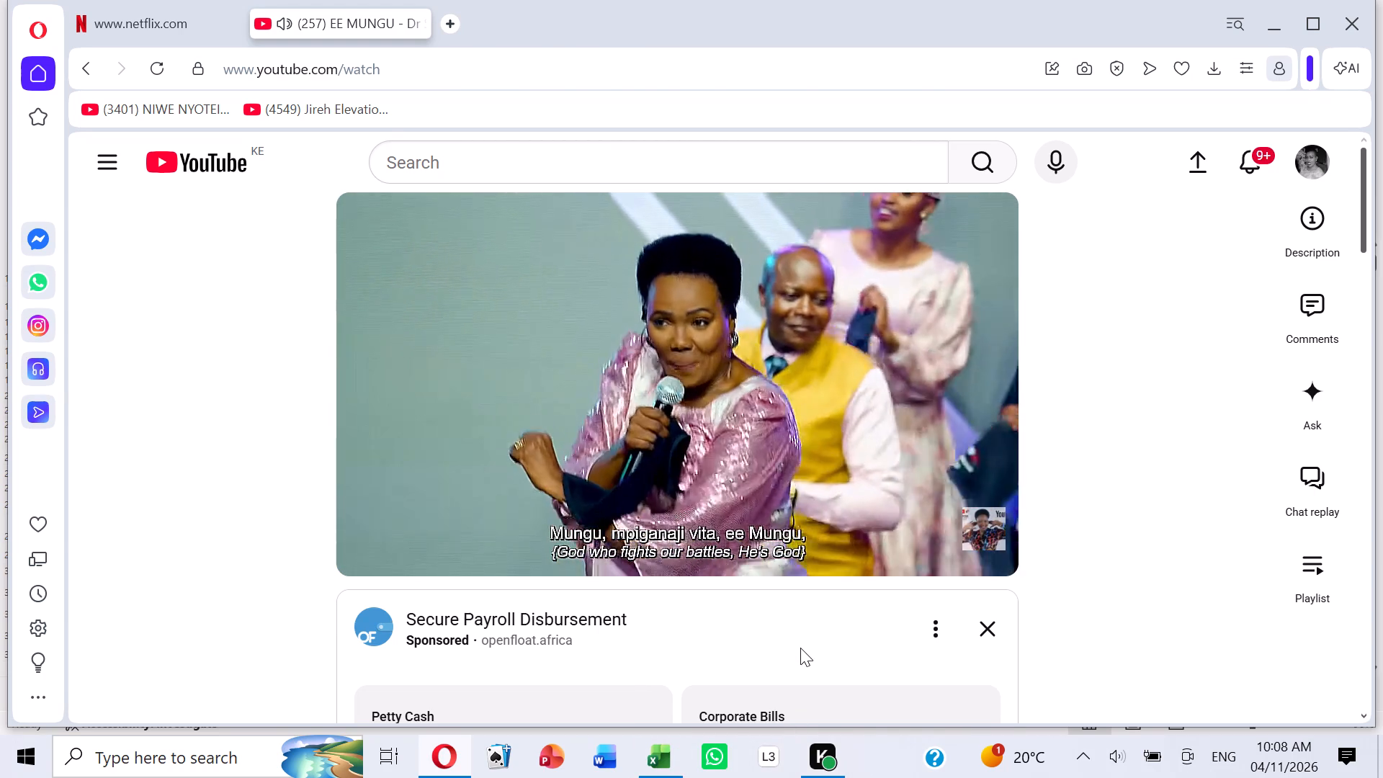
left_click(658, 761)
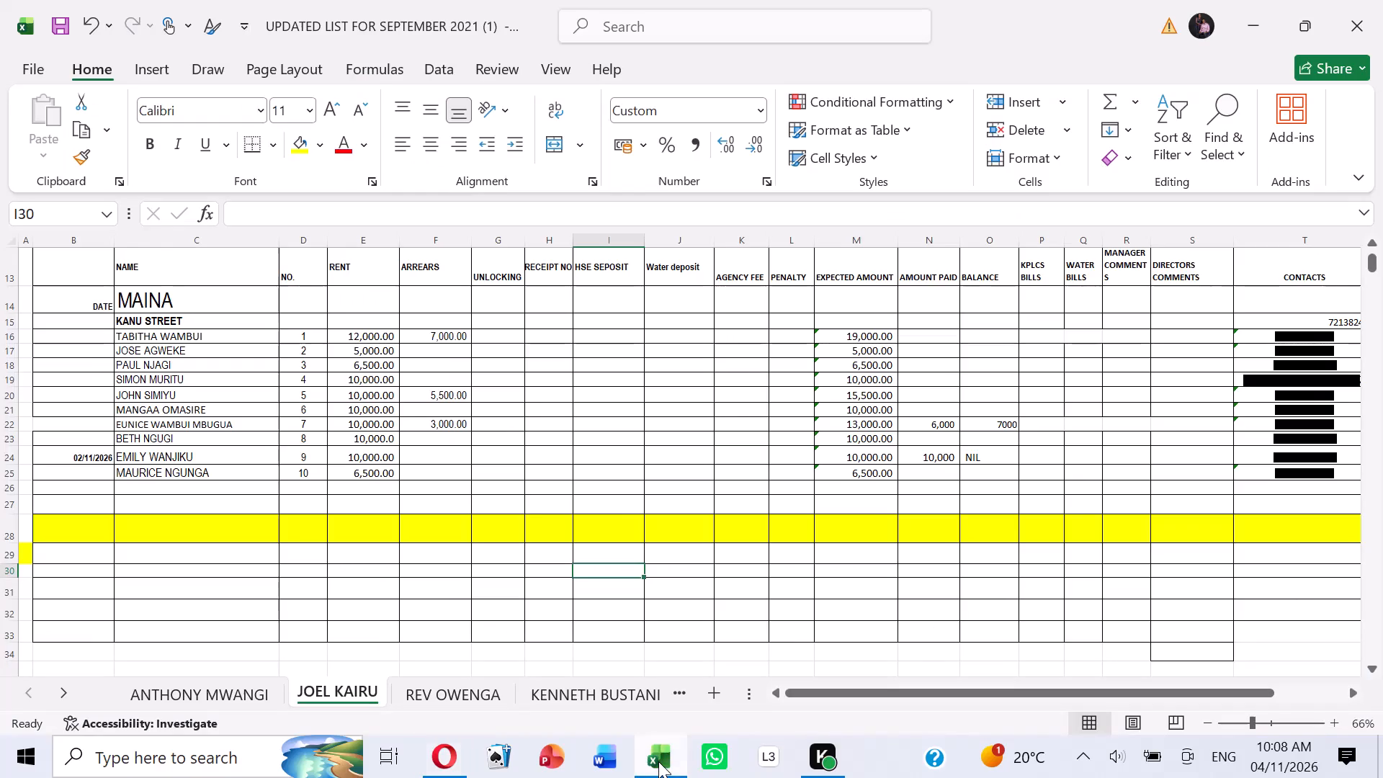
Save the rent workbook.
left_click(627, 614)
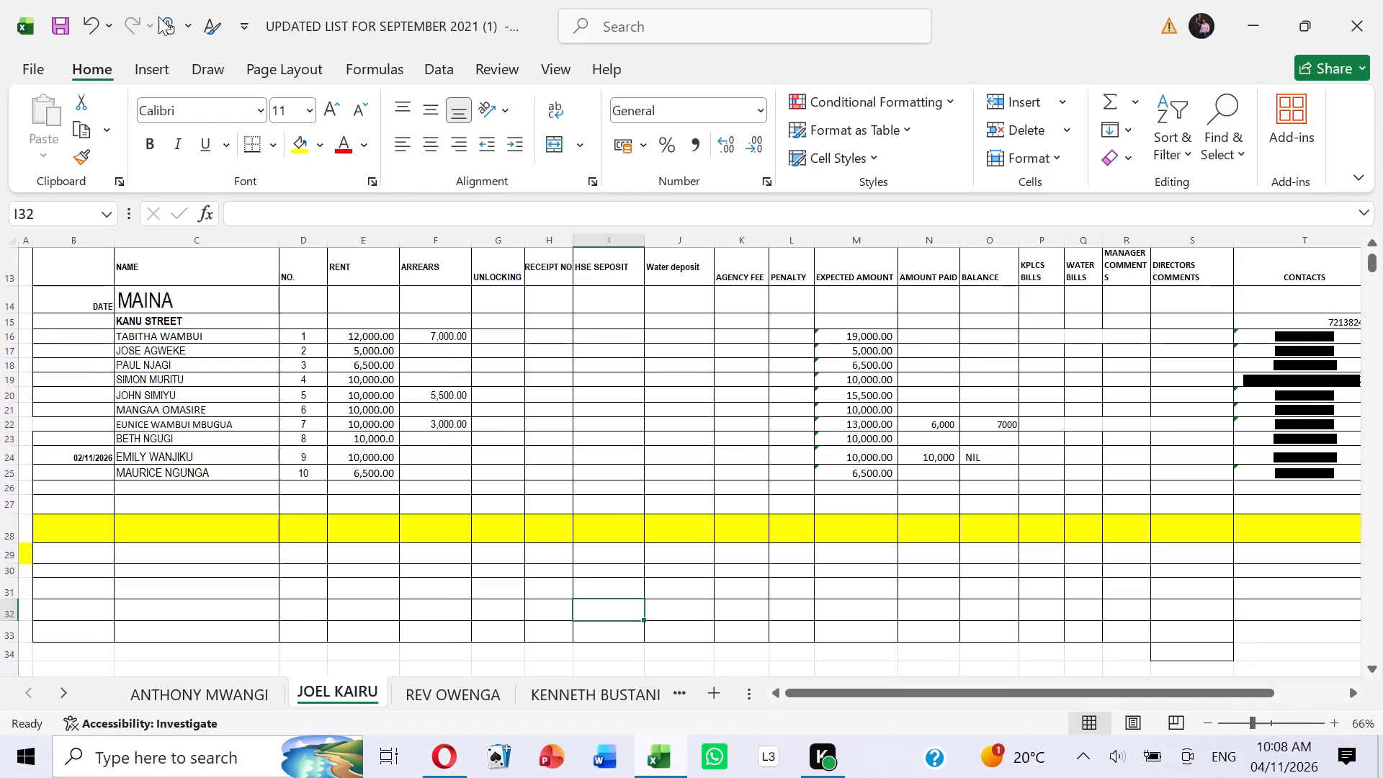
left_click(55, 19)
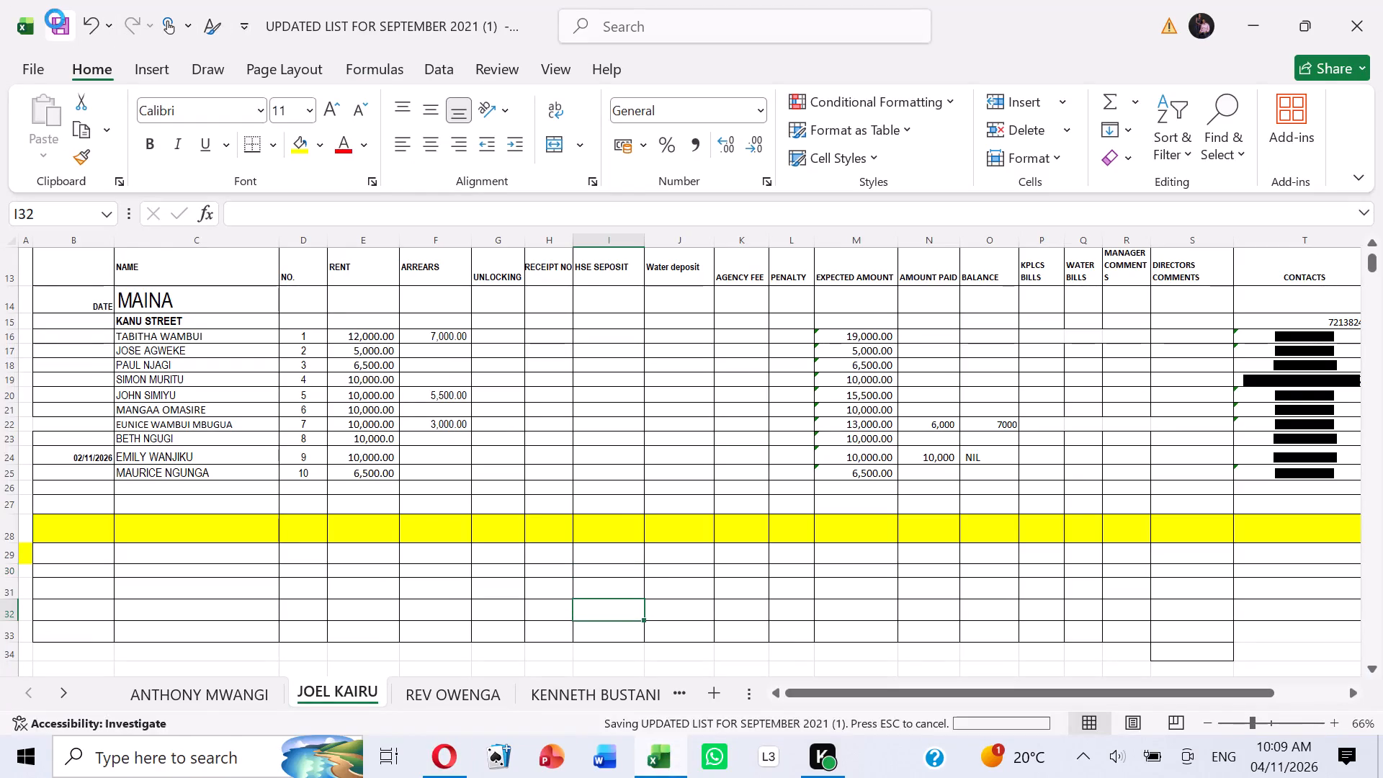
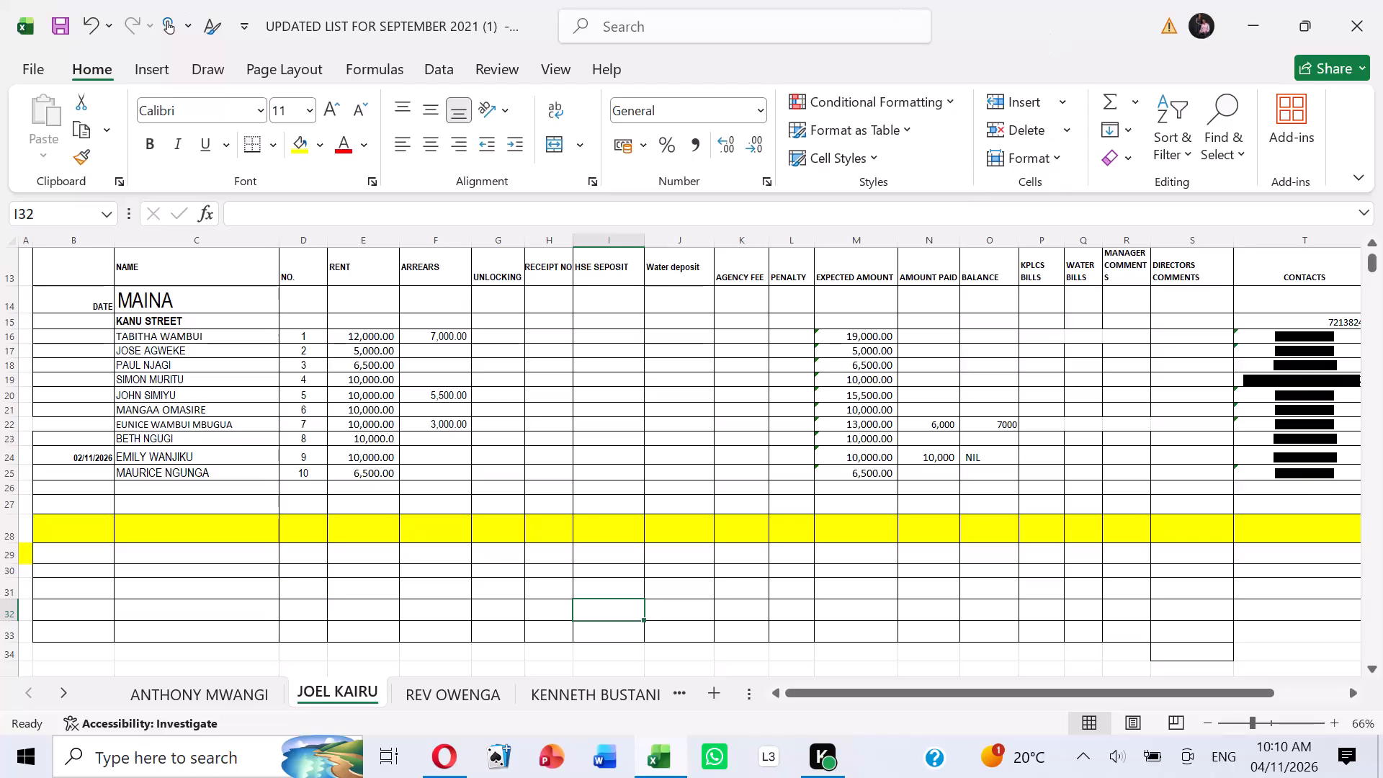
Save the rent workbook again with the current tenant records.
left_click(500, 603)
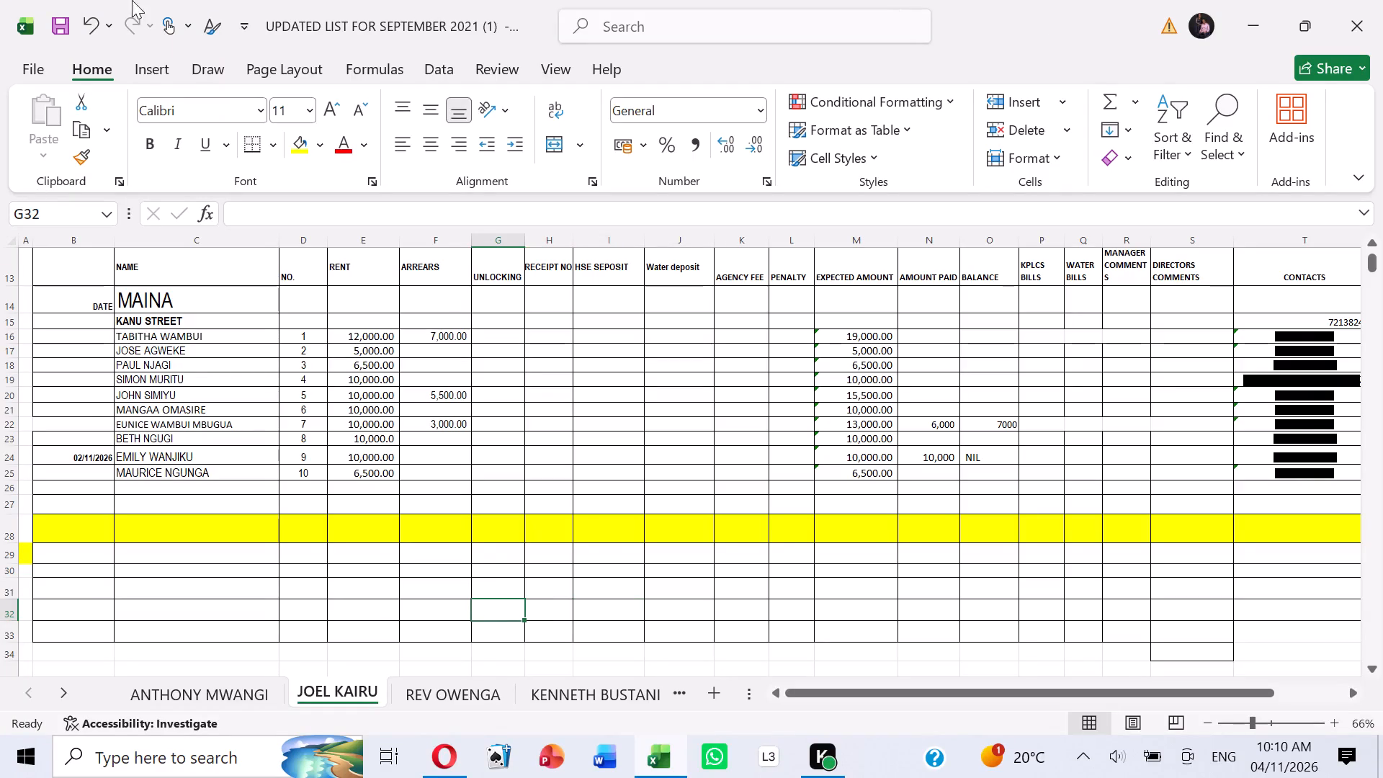
left_click(59, 22)
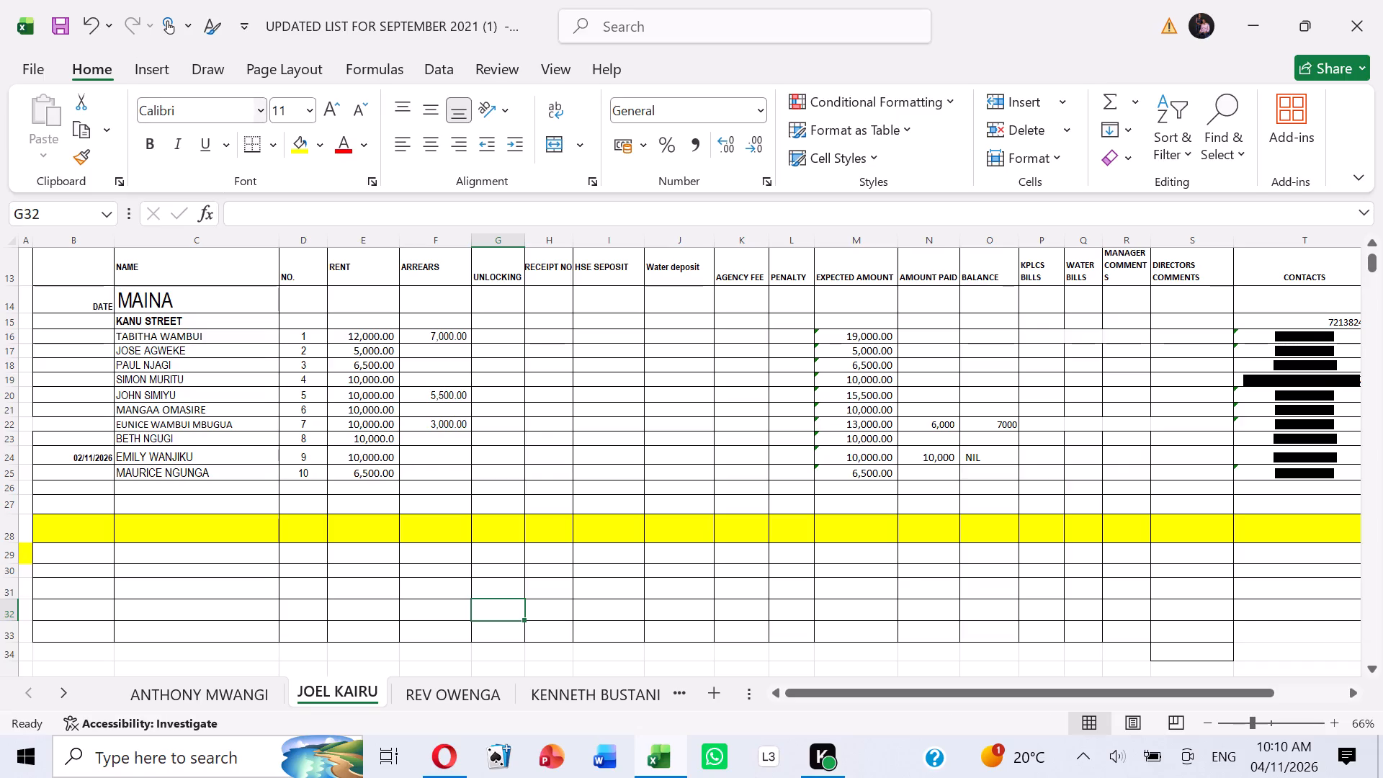
left_click(598, 627)
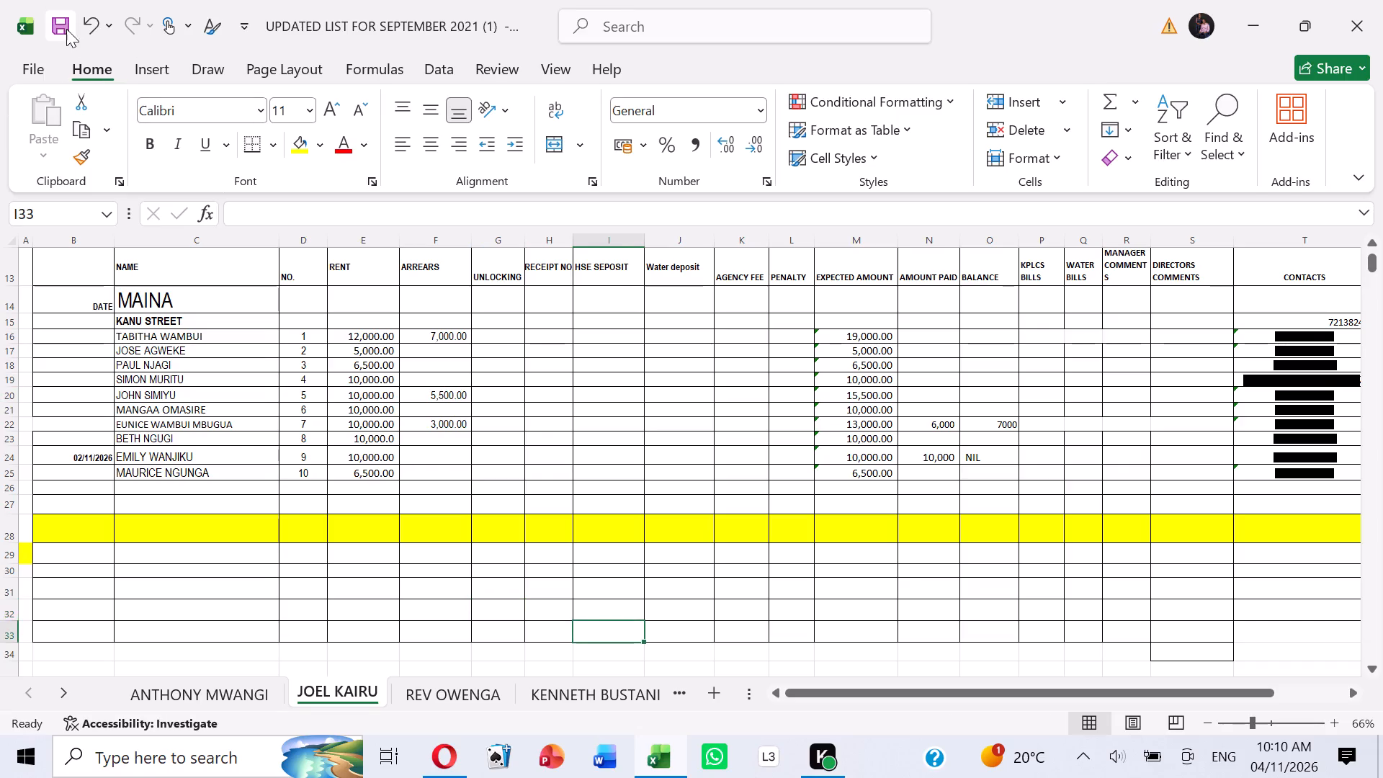
left_click(60, 27)
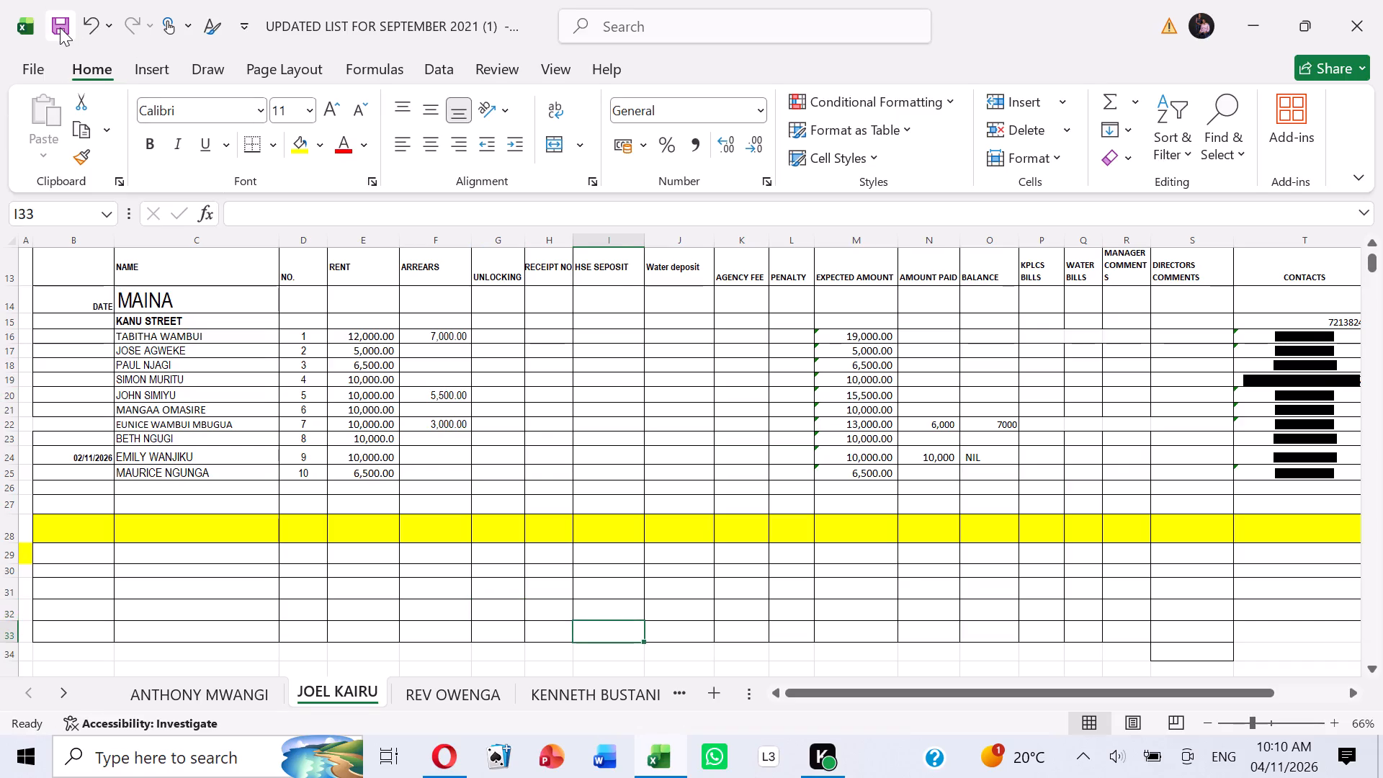
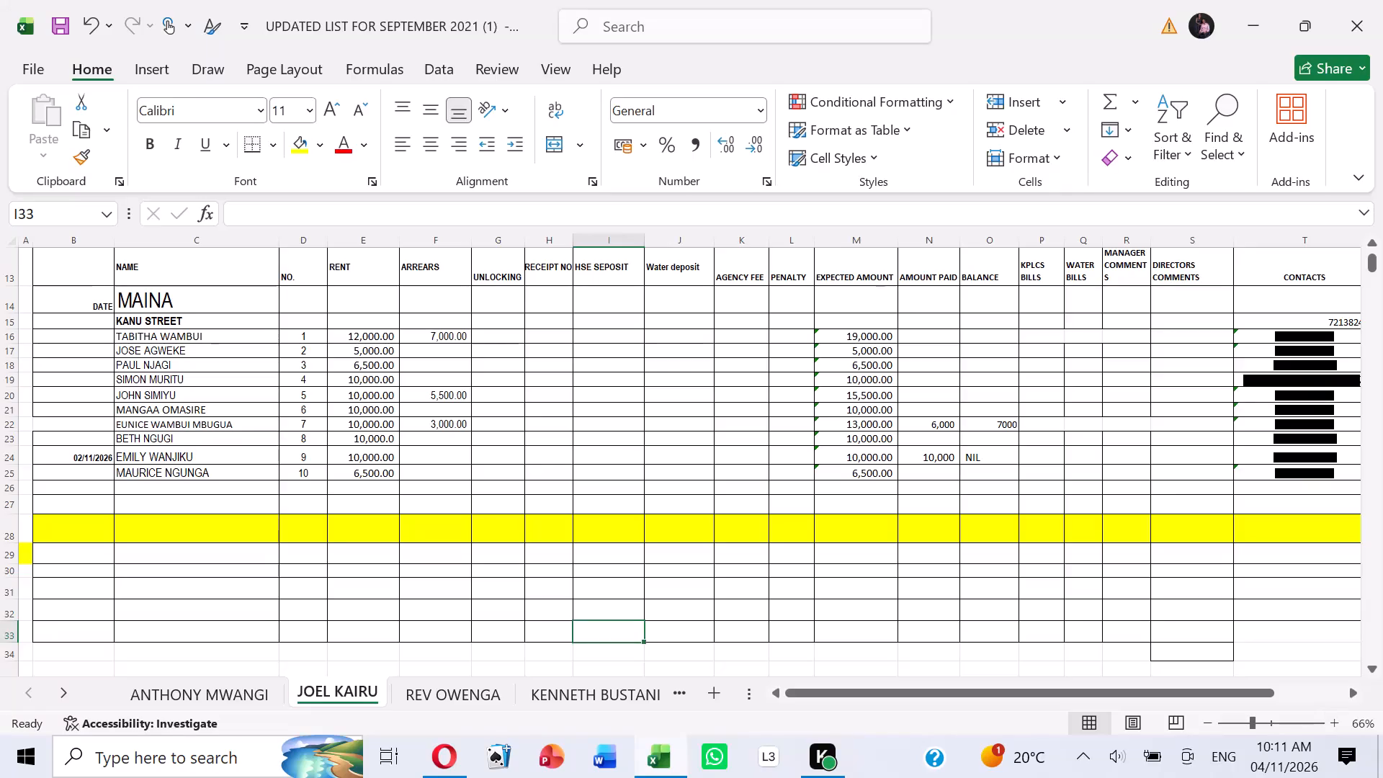
Save the rent workbook with the Kanu Street tenant records as they stand.
left_click(479, 617)
key("ctrl+s")
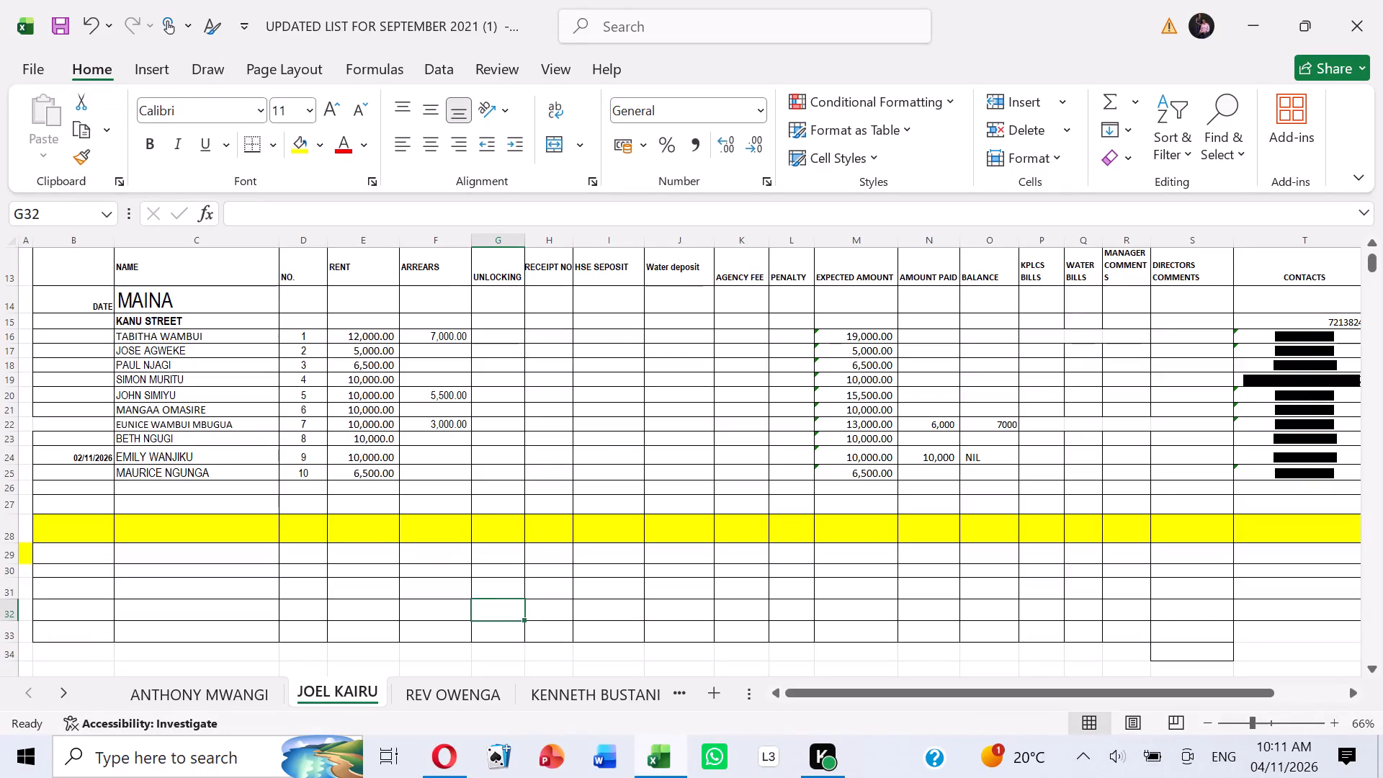
key("ctrl+s")
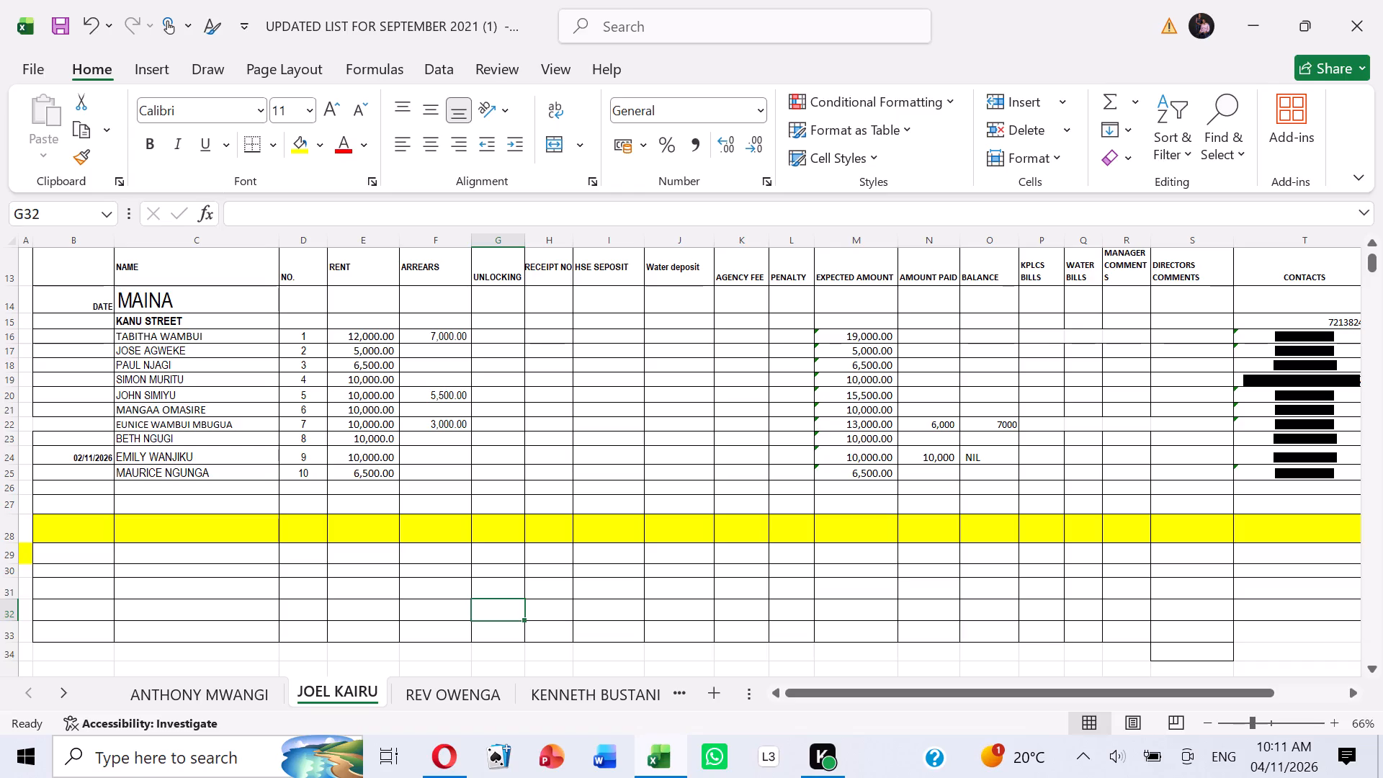
Make empty row 30, two rows below the yellow band on the Kanu Street sheet, about twice as tall.
left_click(426, 550)
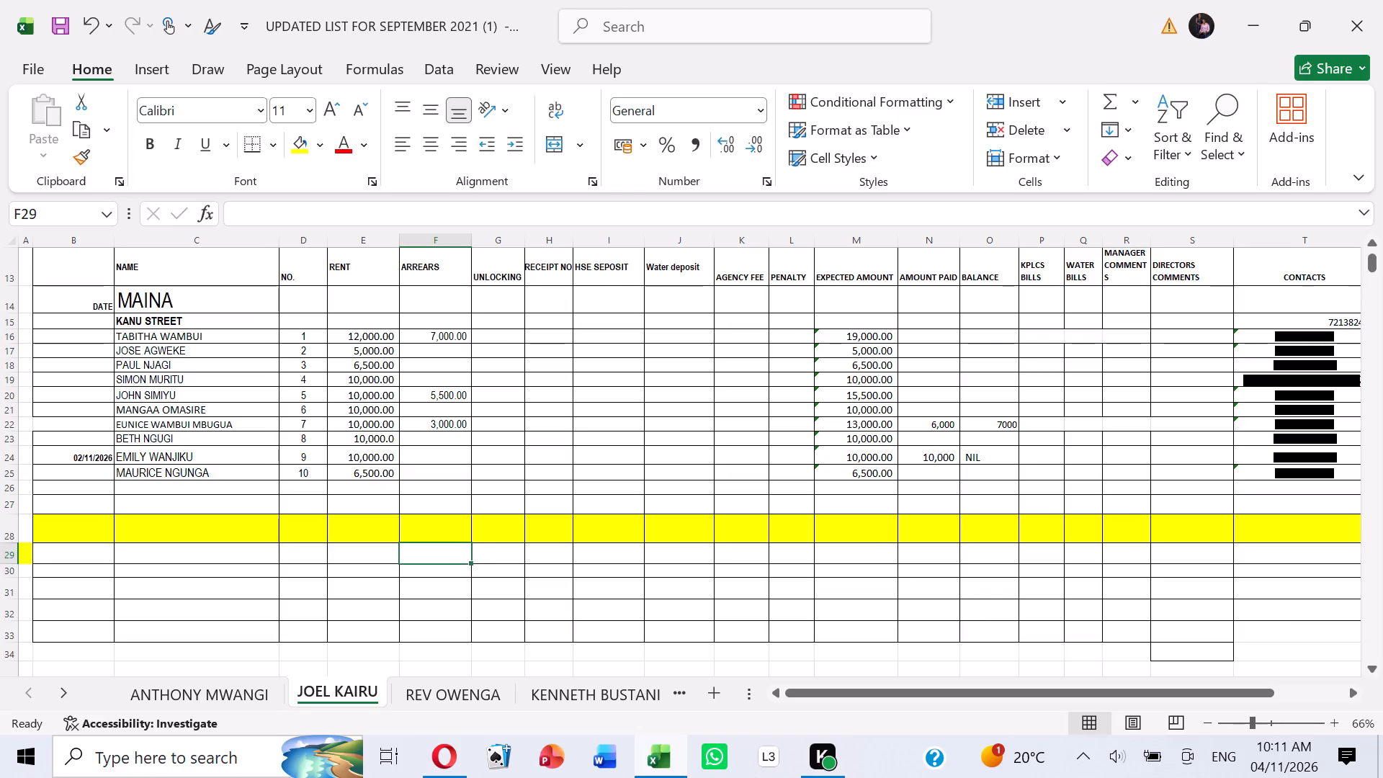
left_click(352, 591)
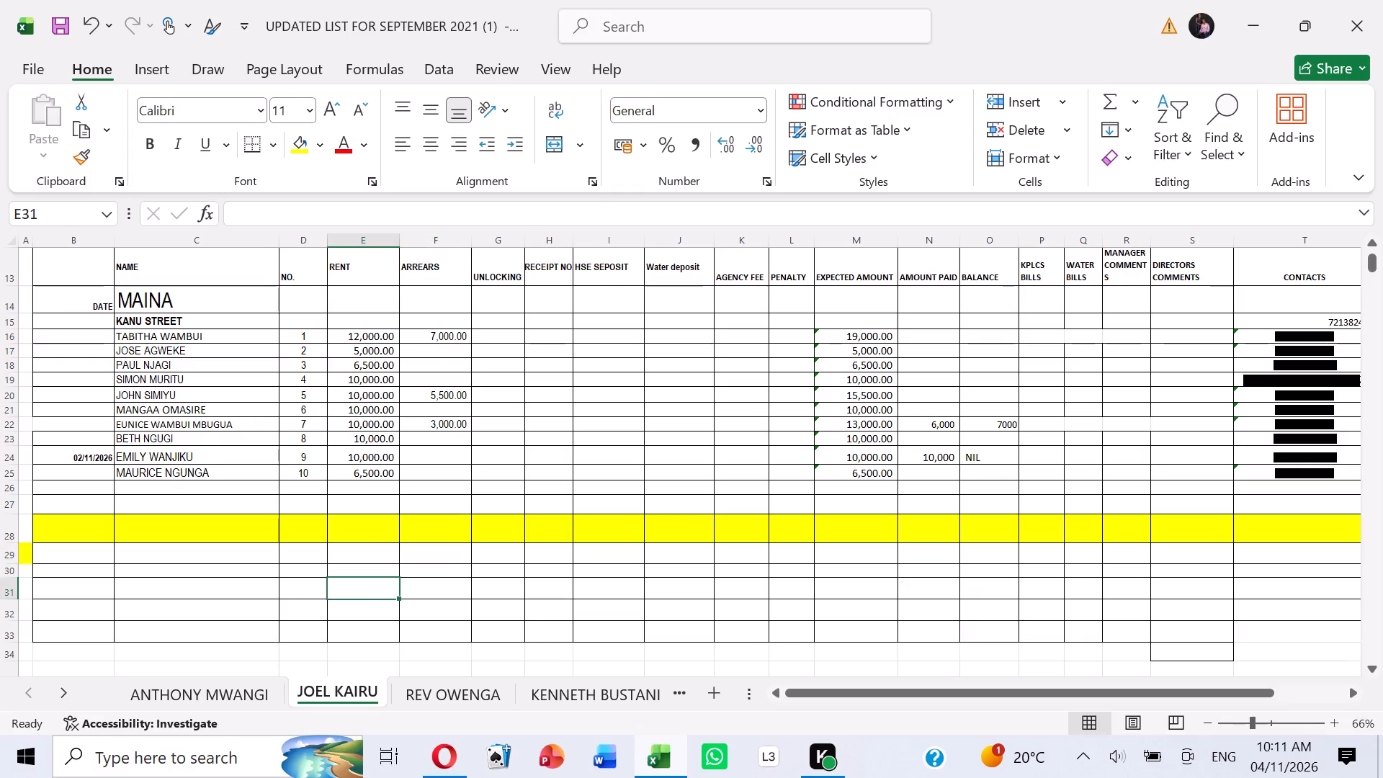
left_click_drag(16, 577, 15, 583)
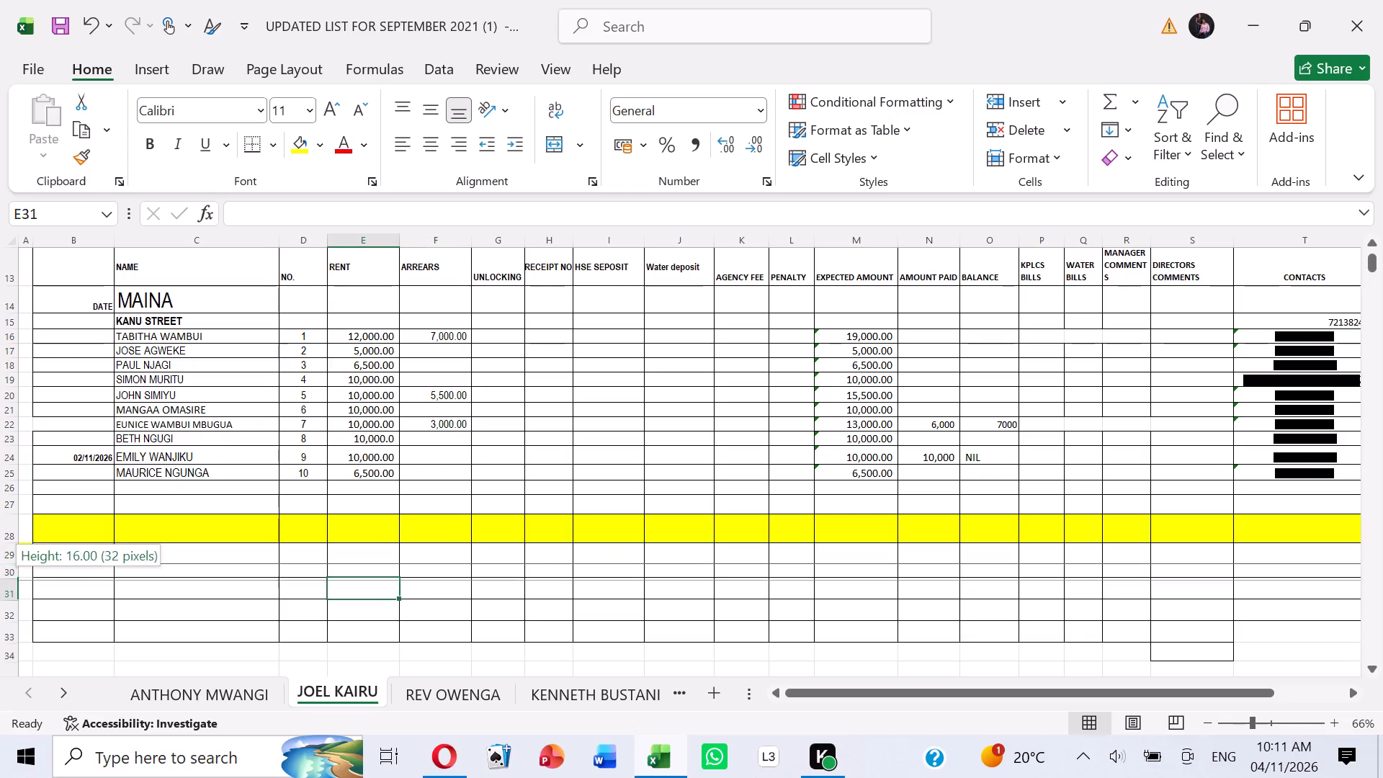
left_click_drag(15, 583, 30, 602)
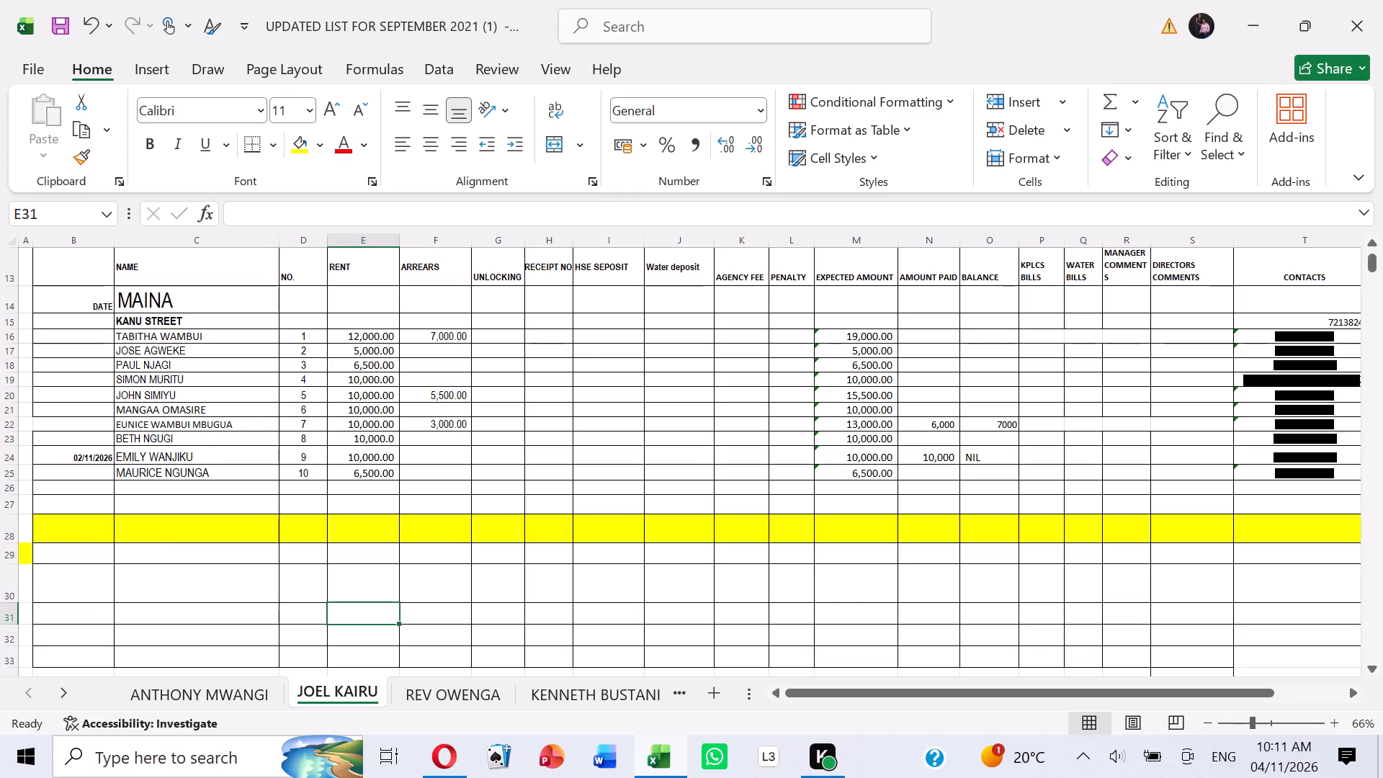
left_click_drag(12, 597, 28, 586)
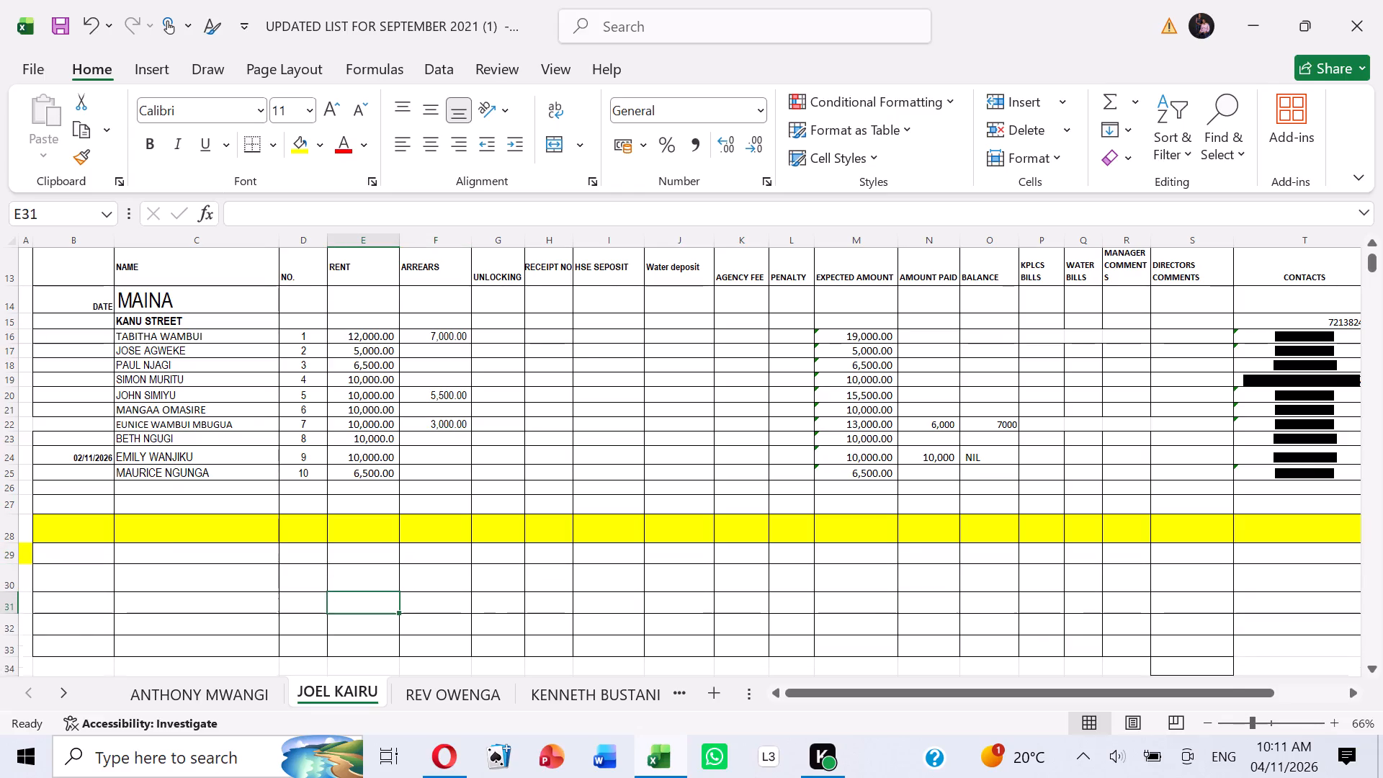
Save the rent workbook with the adjusted row height on the Kanu Street sheet.
key("ctrl+s")
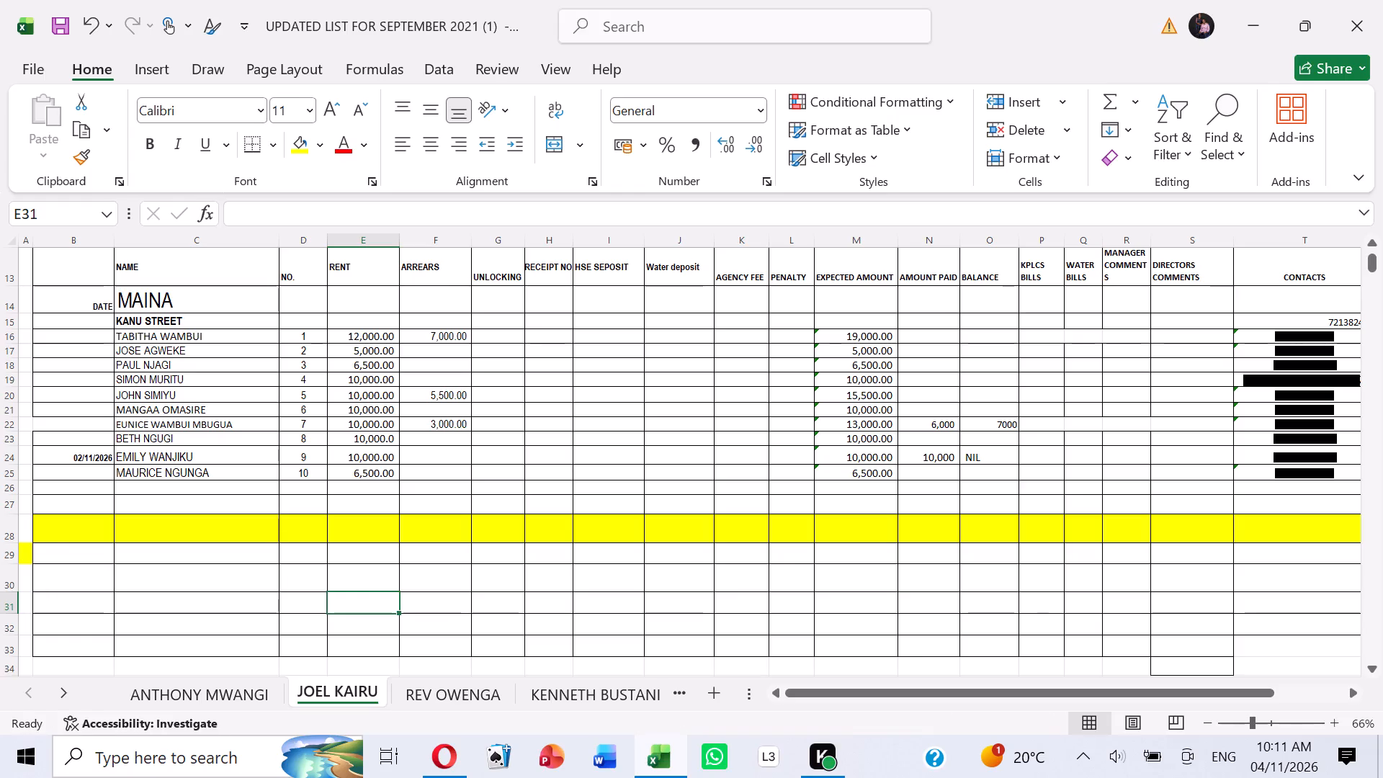
key("ctrl+s")
left_click(756, 610)
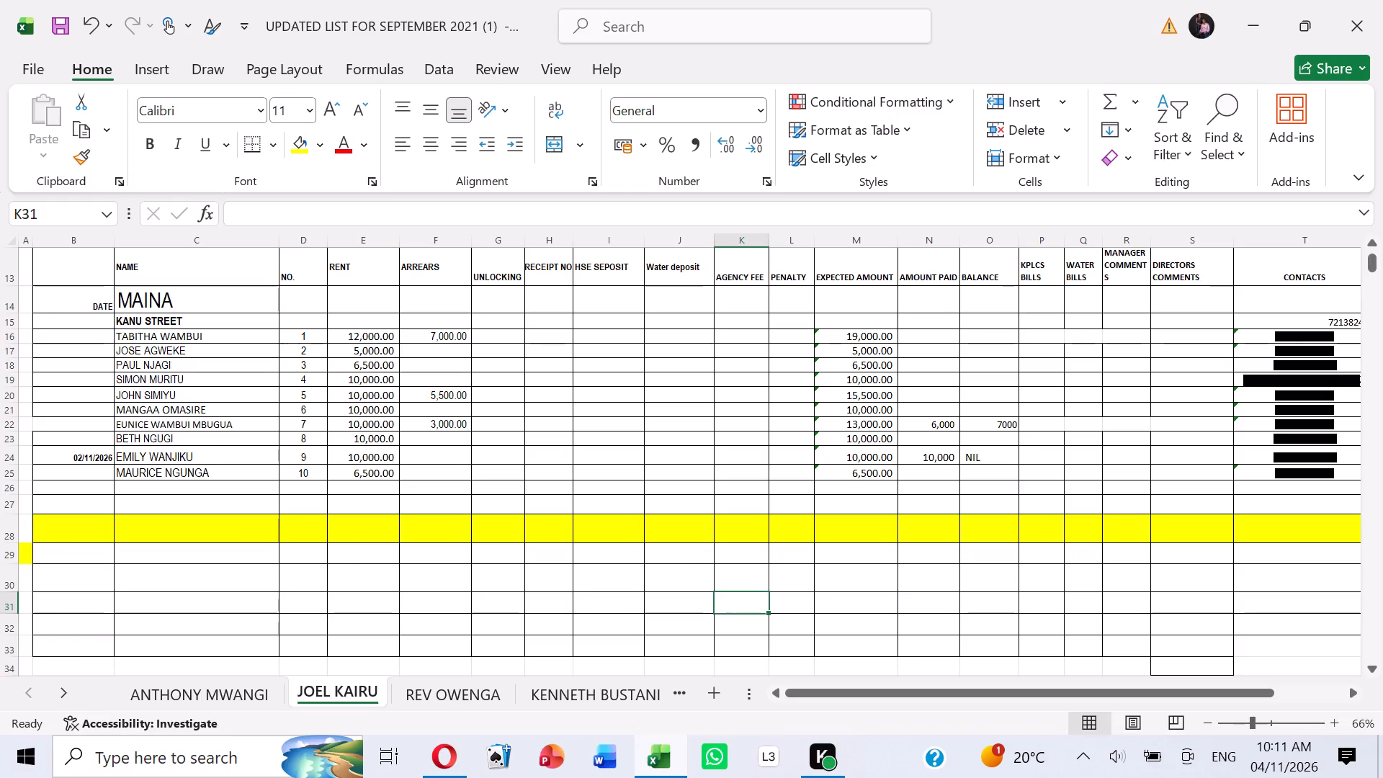
left_click(694, 602)
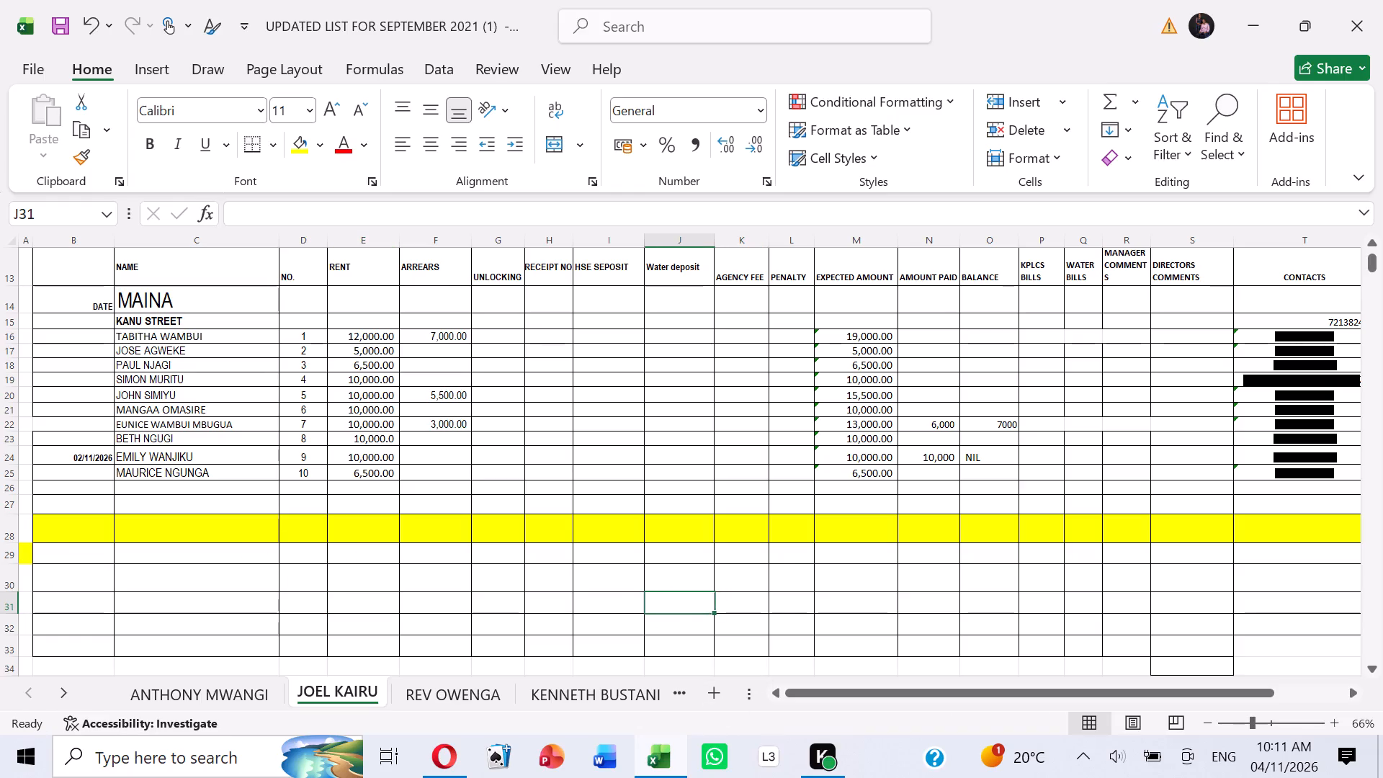
key("ctrl+s")
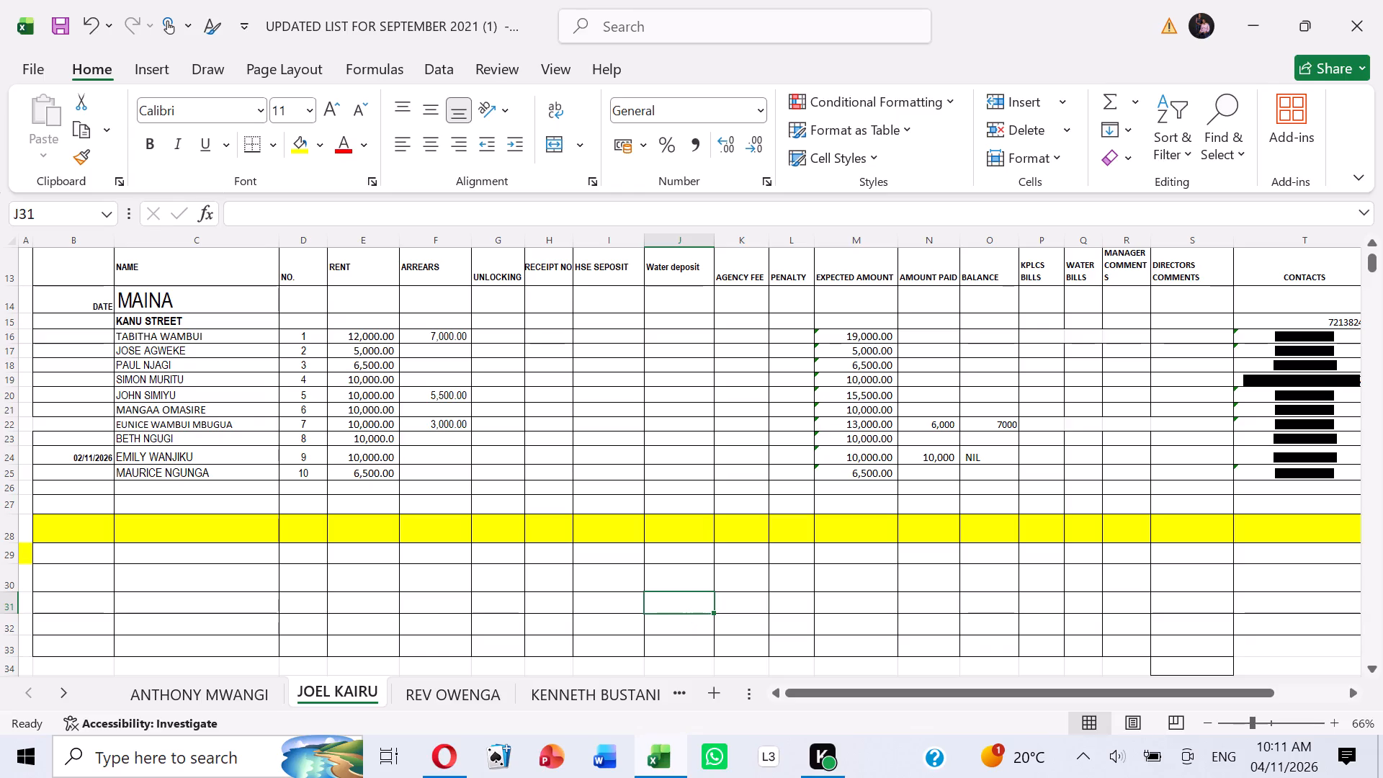
Switch to the preceding landlord's sheet, which contains the Mwariki tenants, and save the workbook again.
left_click(197, 698)
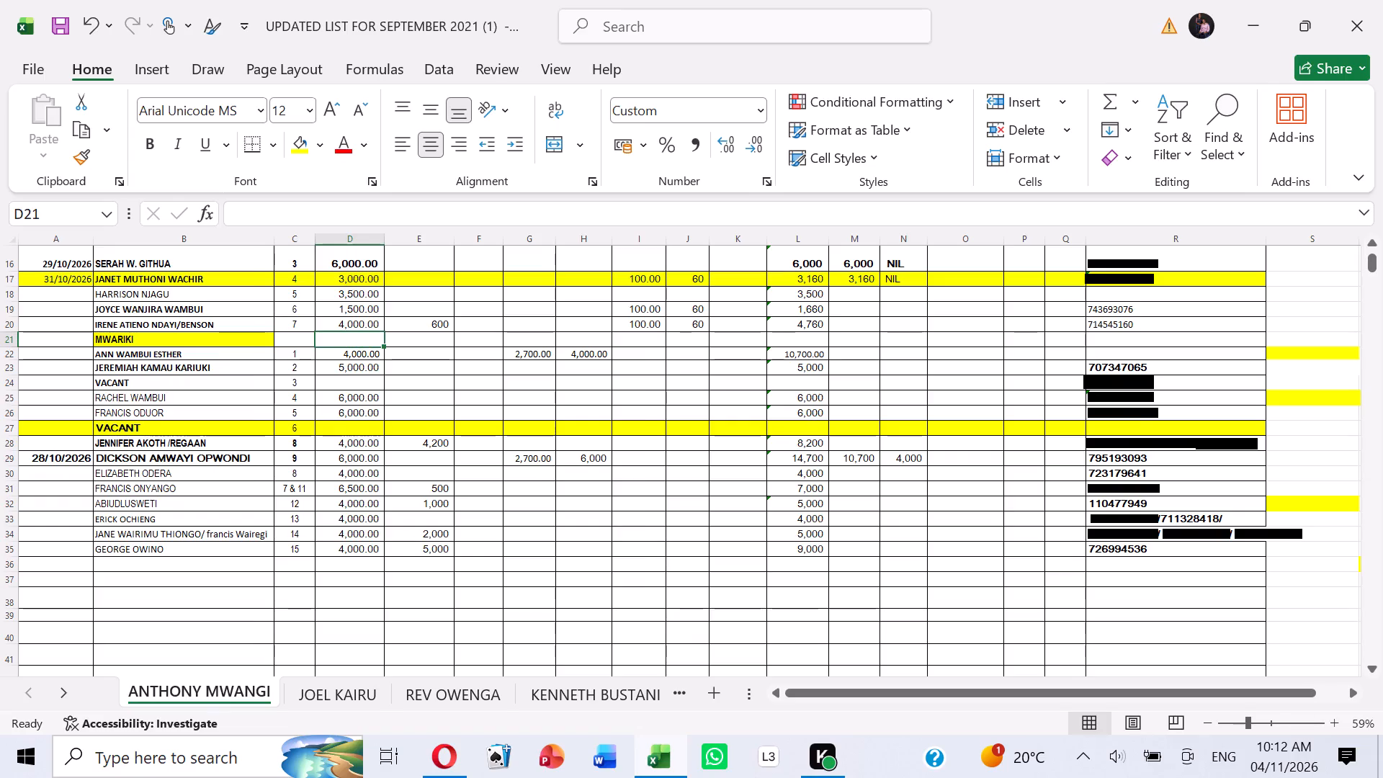
left_click(154, 622)
key("ctrl+s")
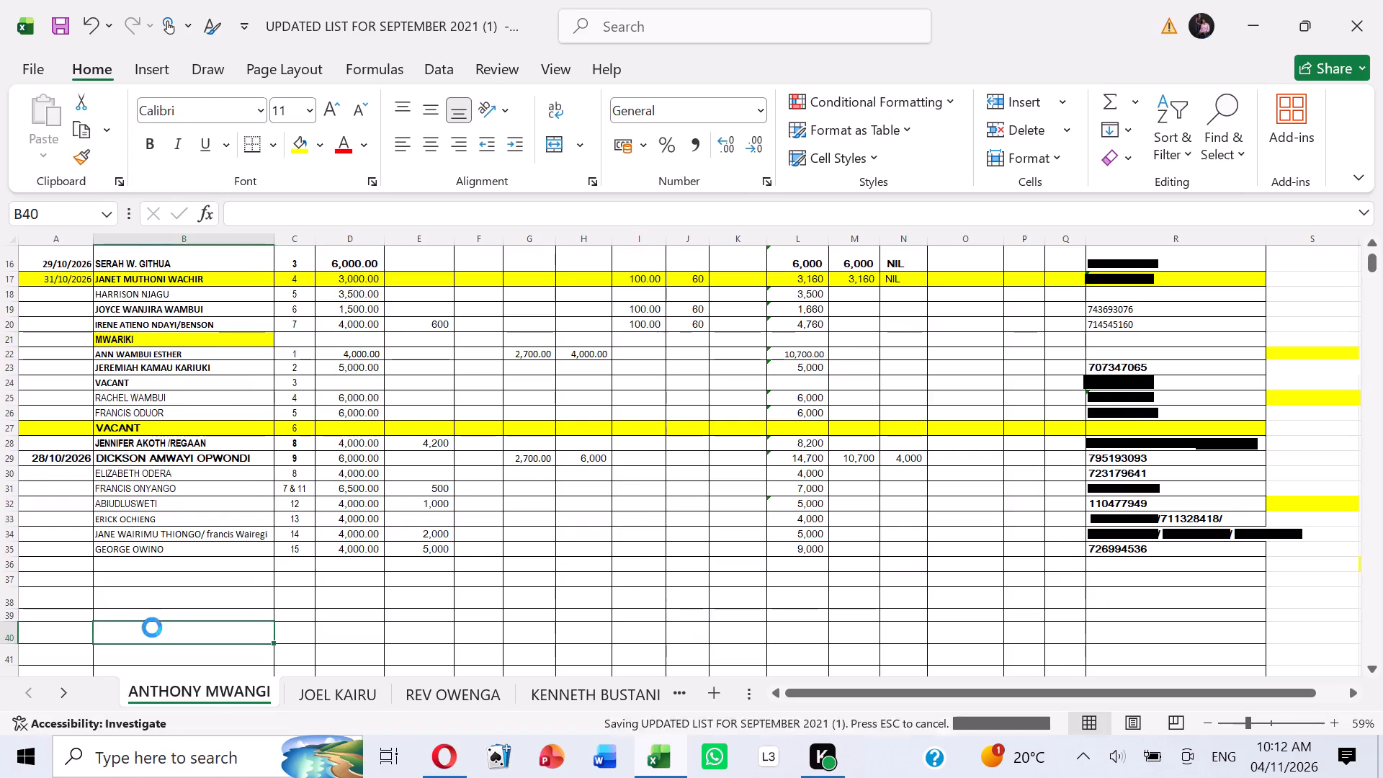
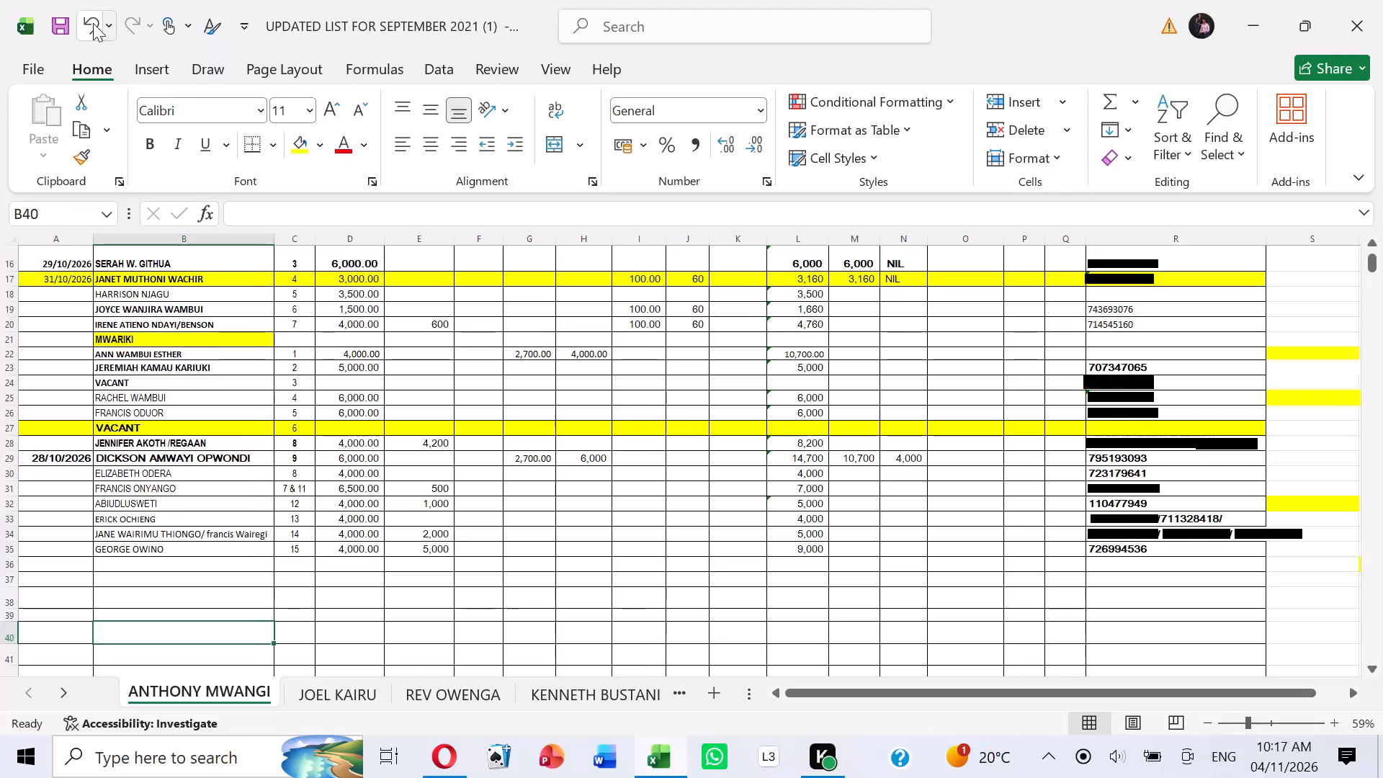
Save the rent workbook again from the landlord's sheet with the Lanet and Mwariki tenants.
left_click(53, 17)
Correct the tenant's surname in the highlighted row 17 of the Lanet block by adding a final A.
scroll(318, 536, "up", 1)
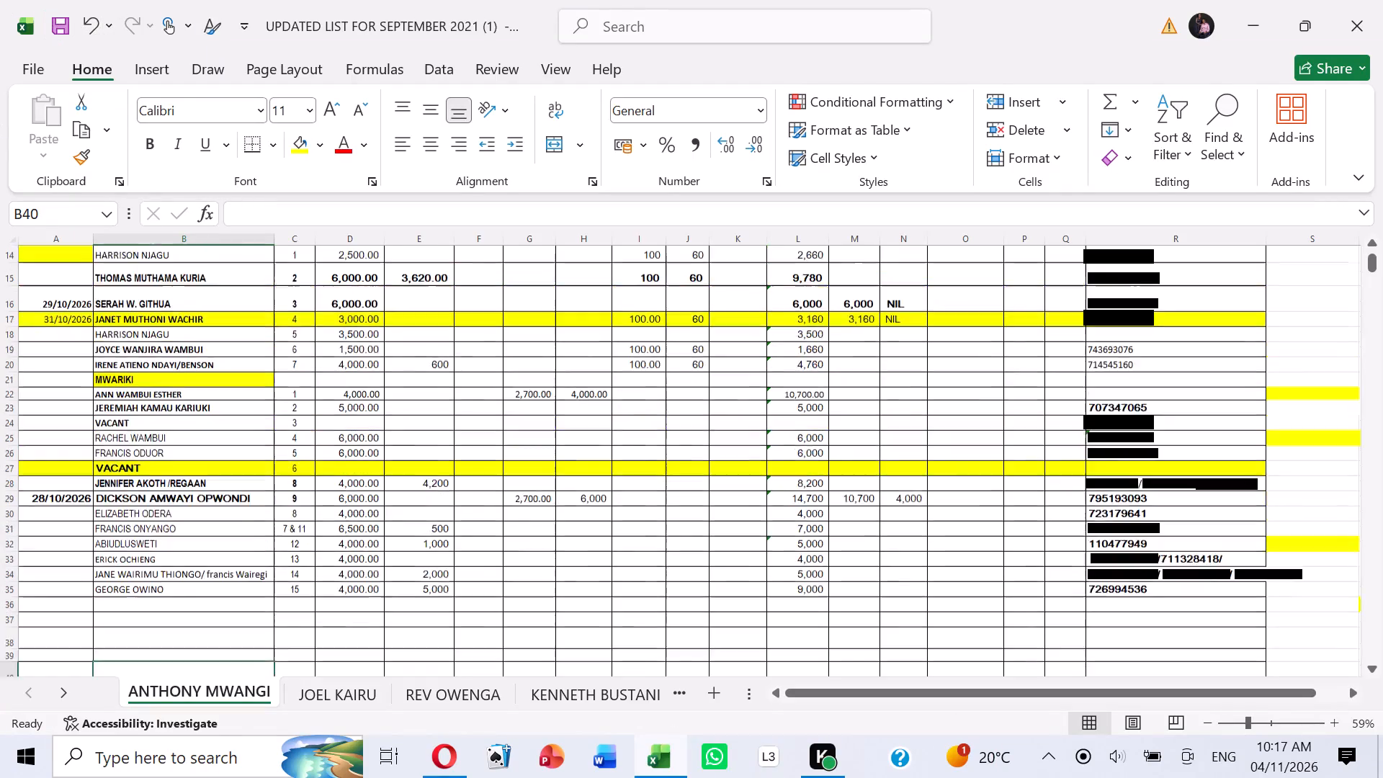
scroll(318, 536, "up", 1)
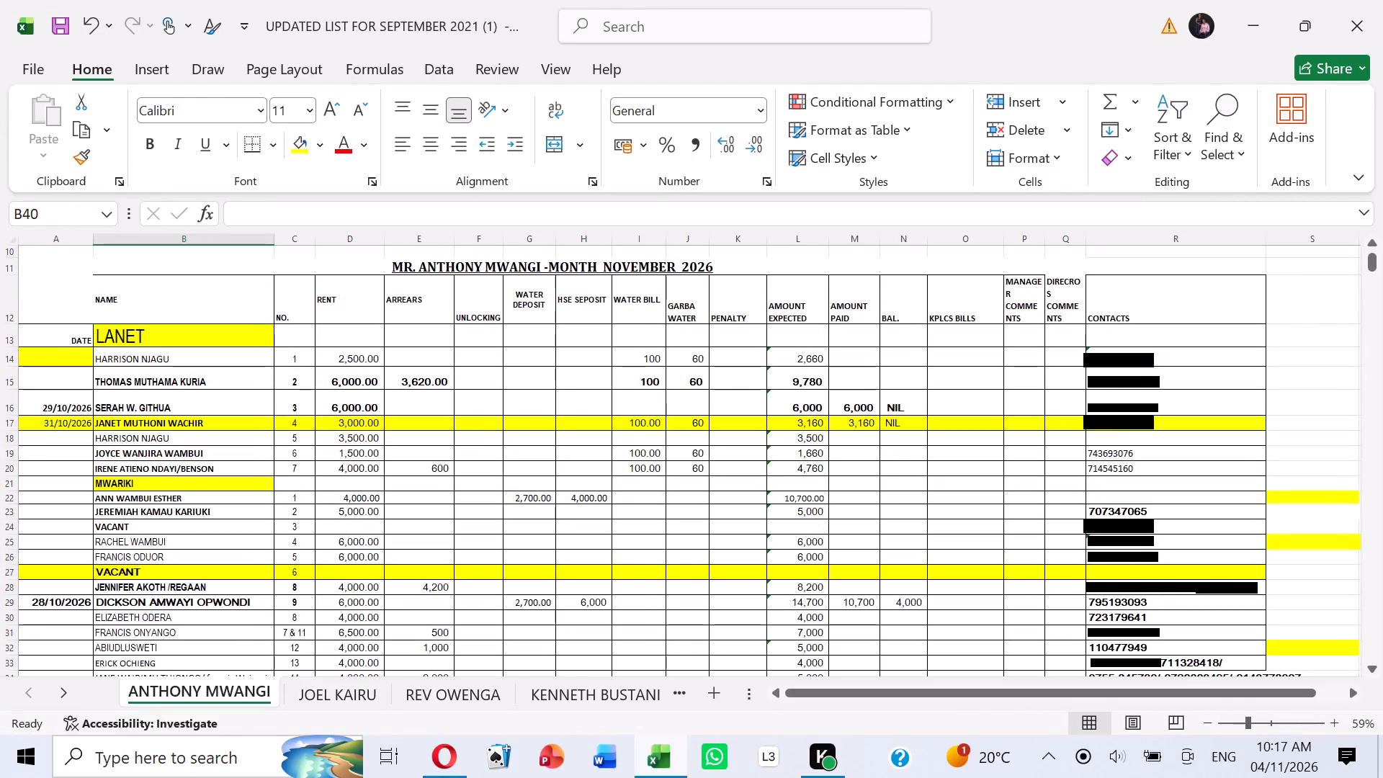
double_click(222, 423)
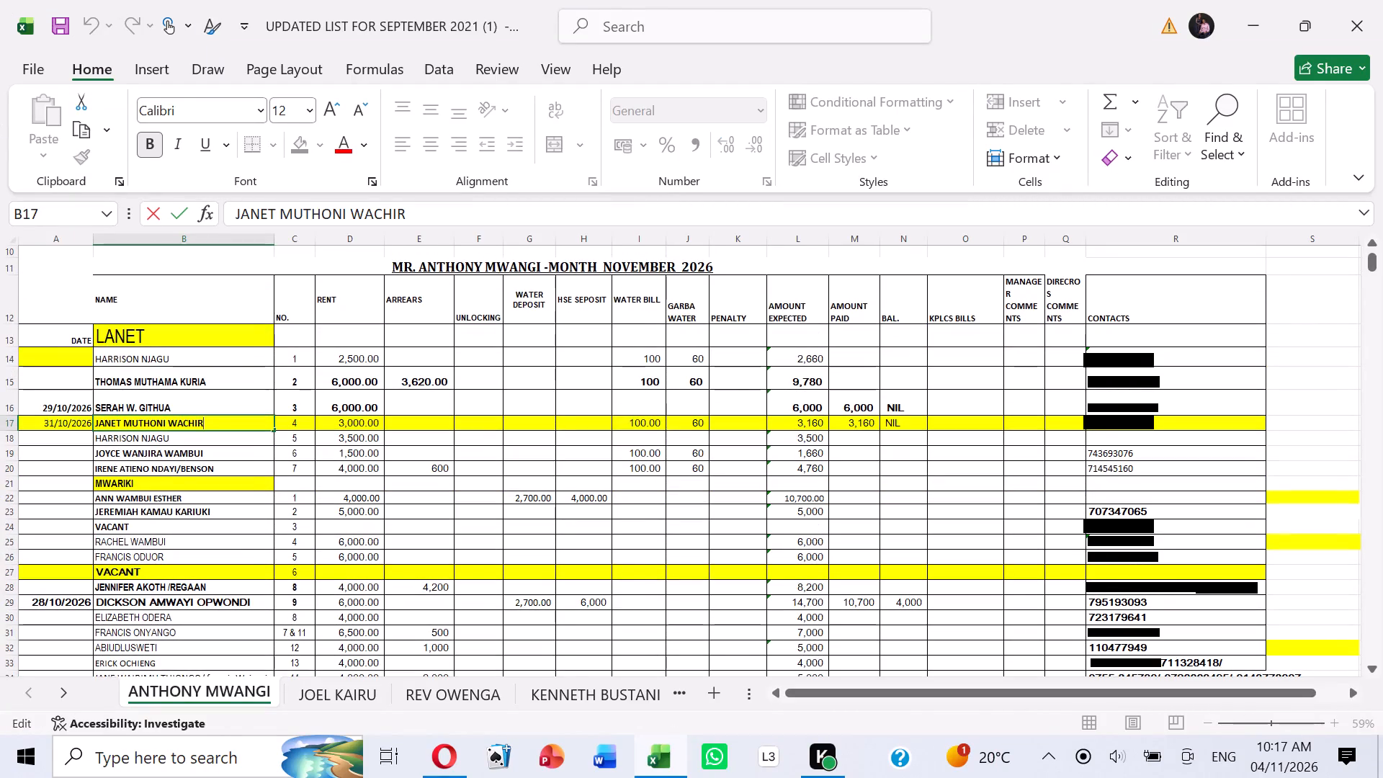
left_click(266, 523)
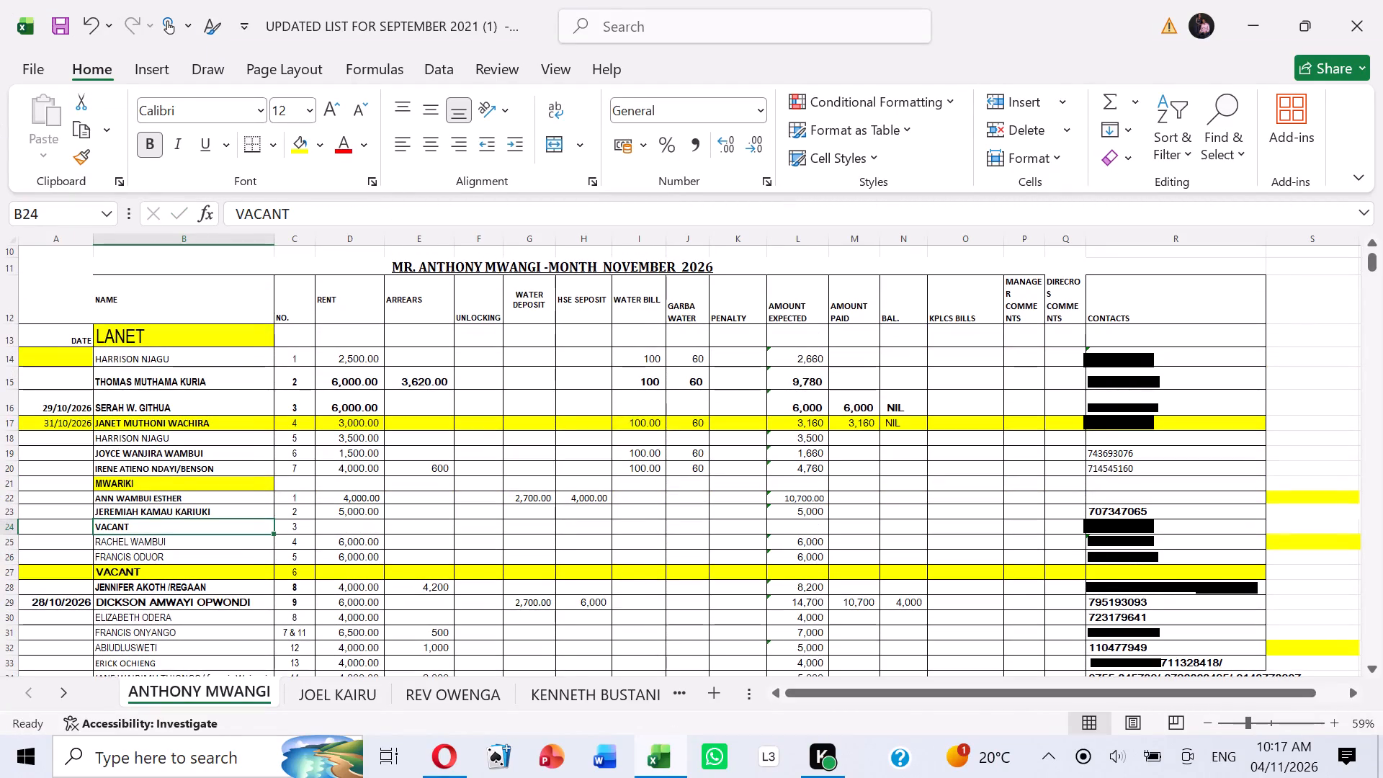
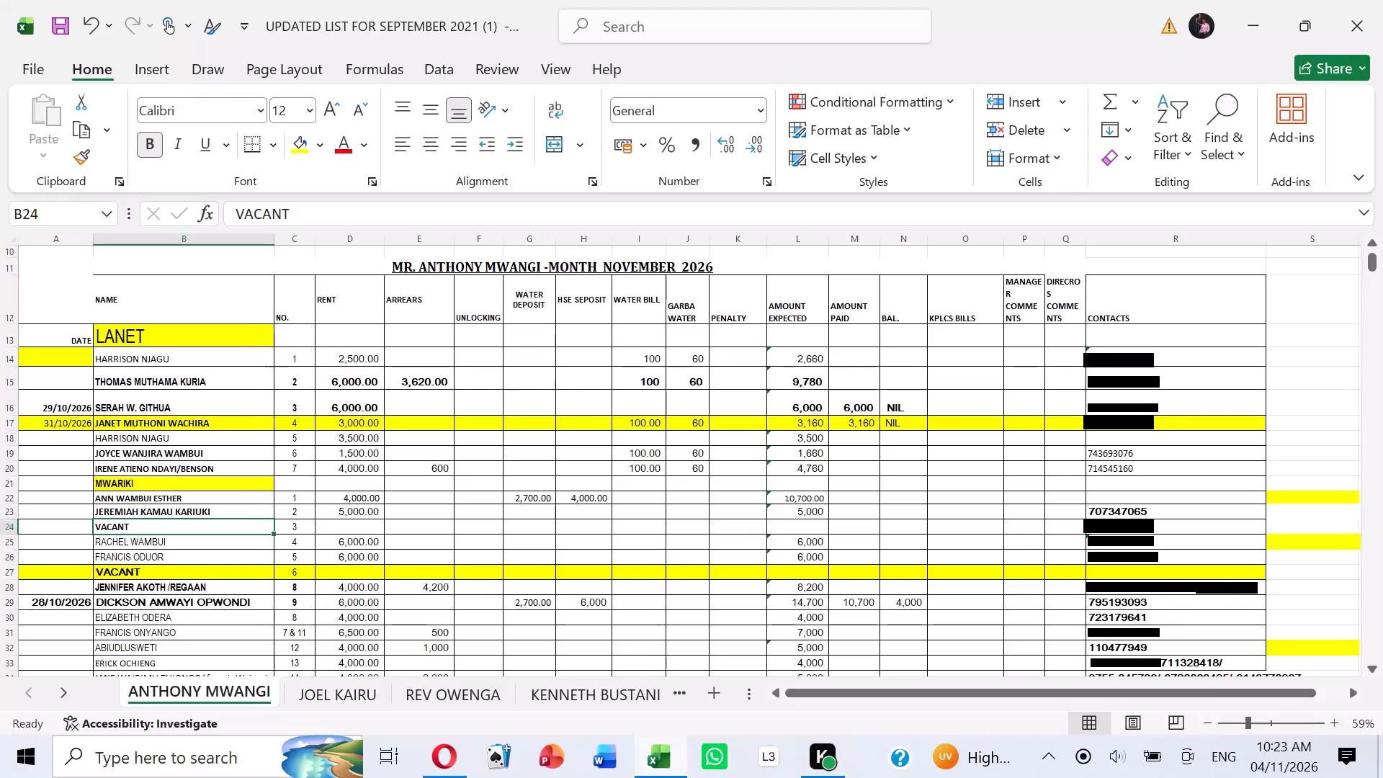
Save the rent workbook with the corrected tenant surname in the Lanet block of the November 2026 sheet.
left_click(459, 572)
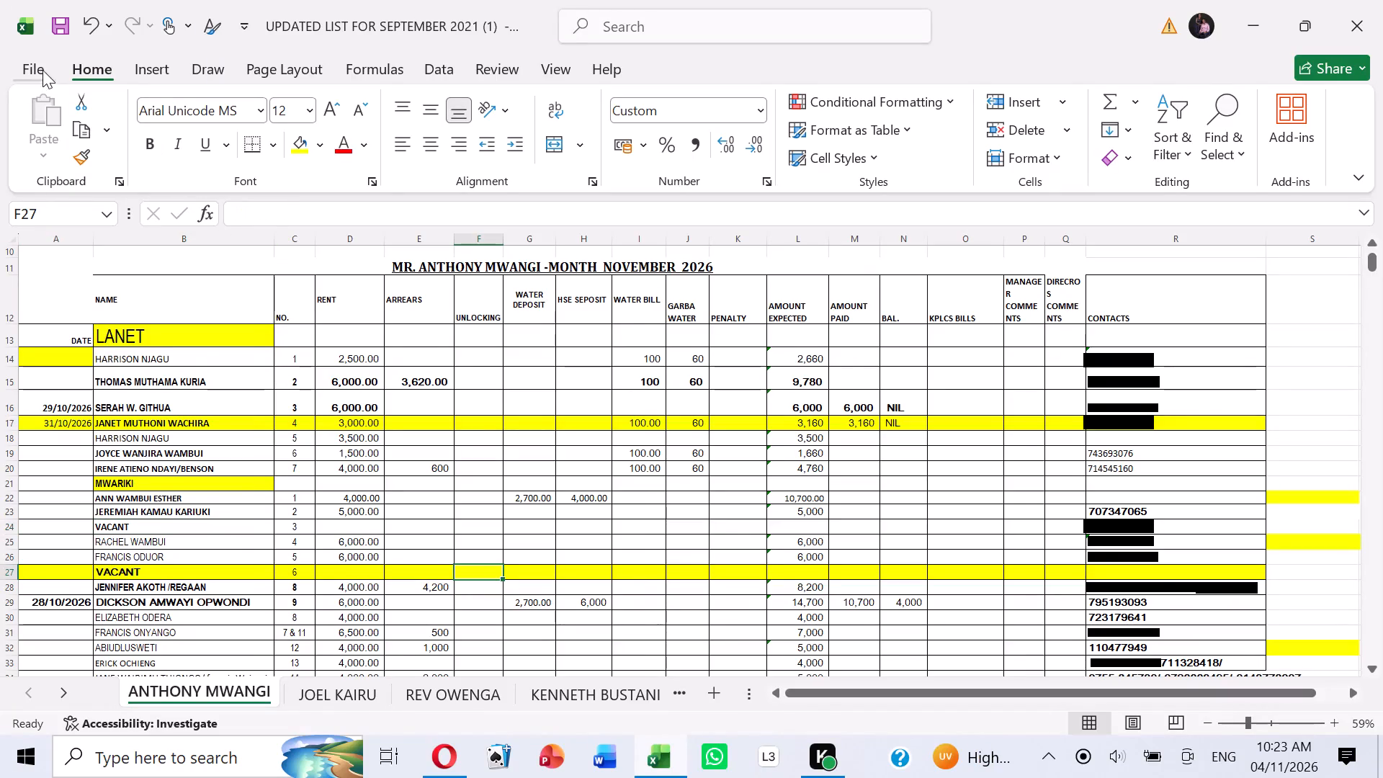
left_click(61, 24)
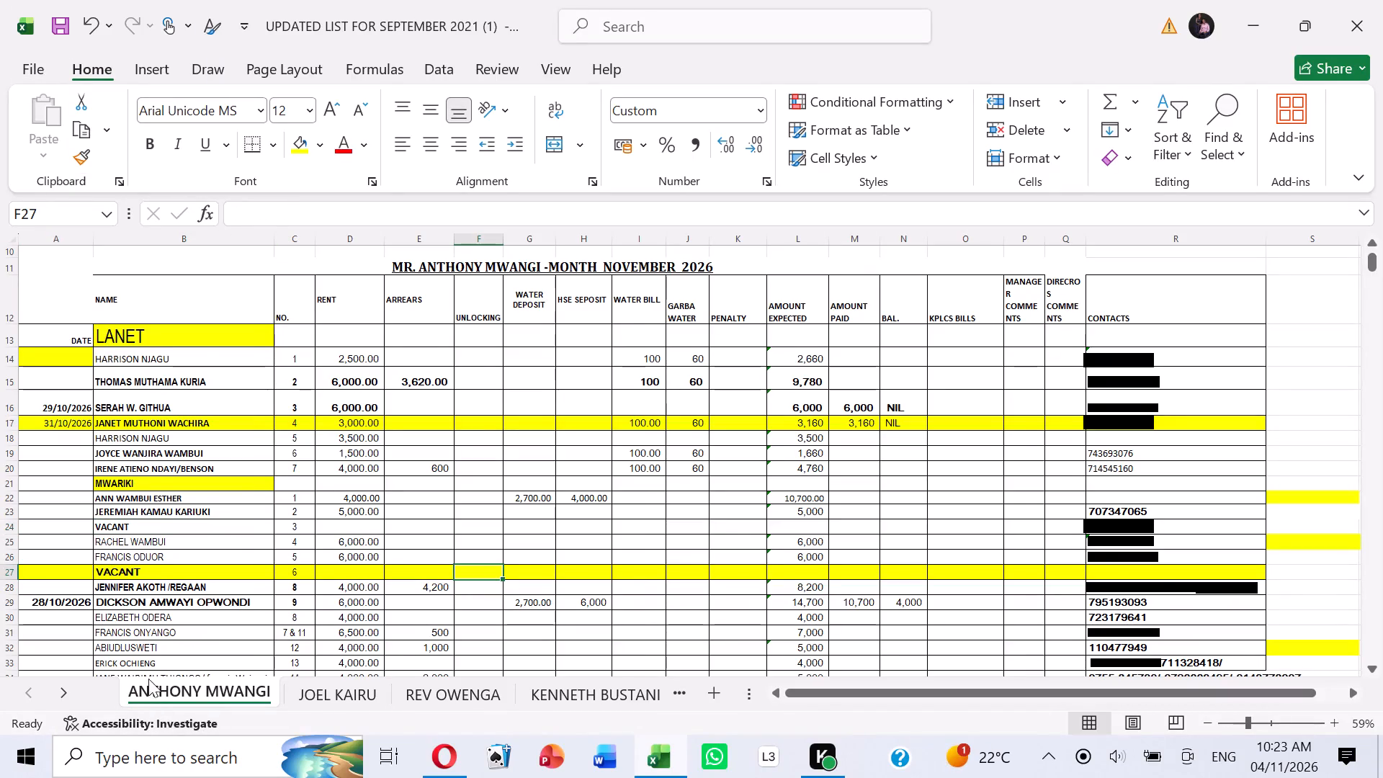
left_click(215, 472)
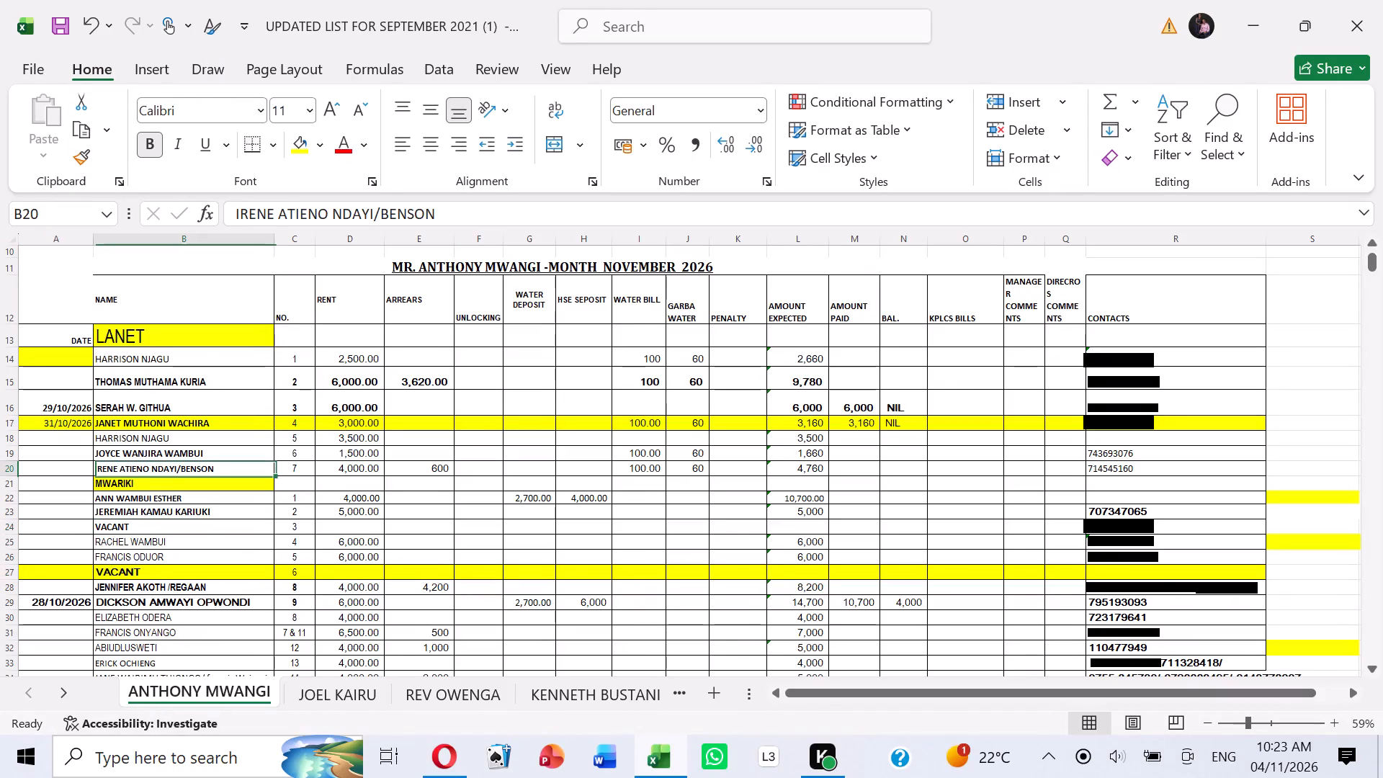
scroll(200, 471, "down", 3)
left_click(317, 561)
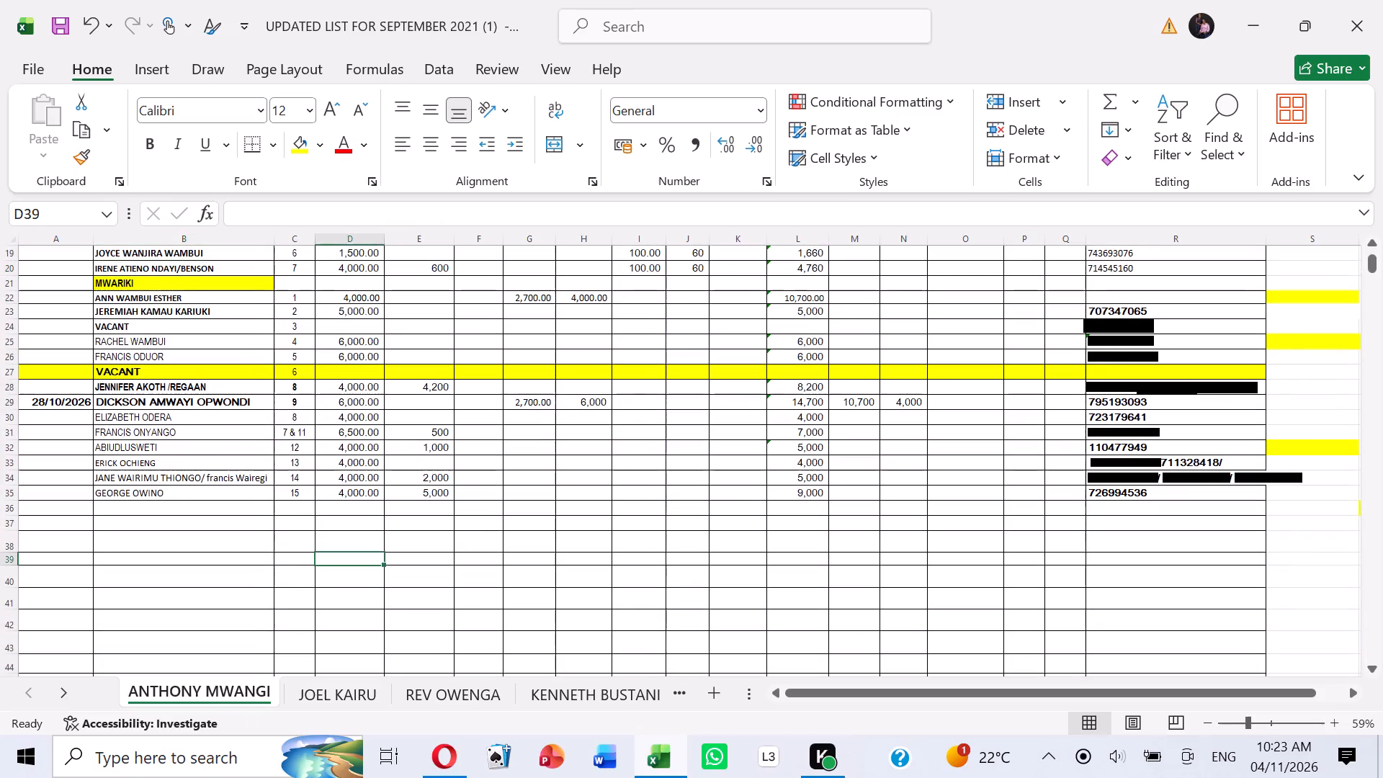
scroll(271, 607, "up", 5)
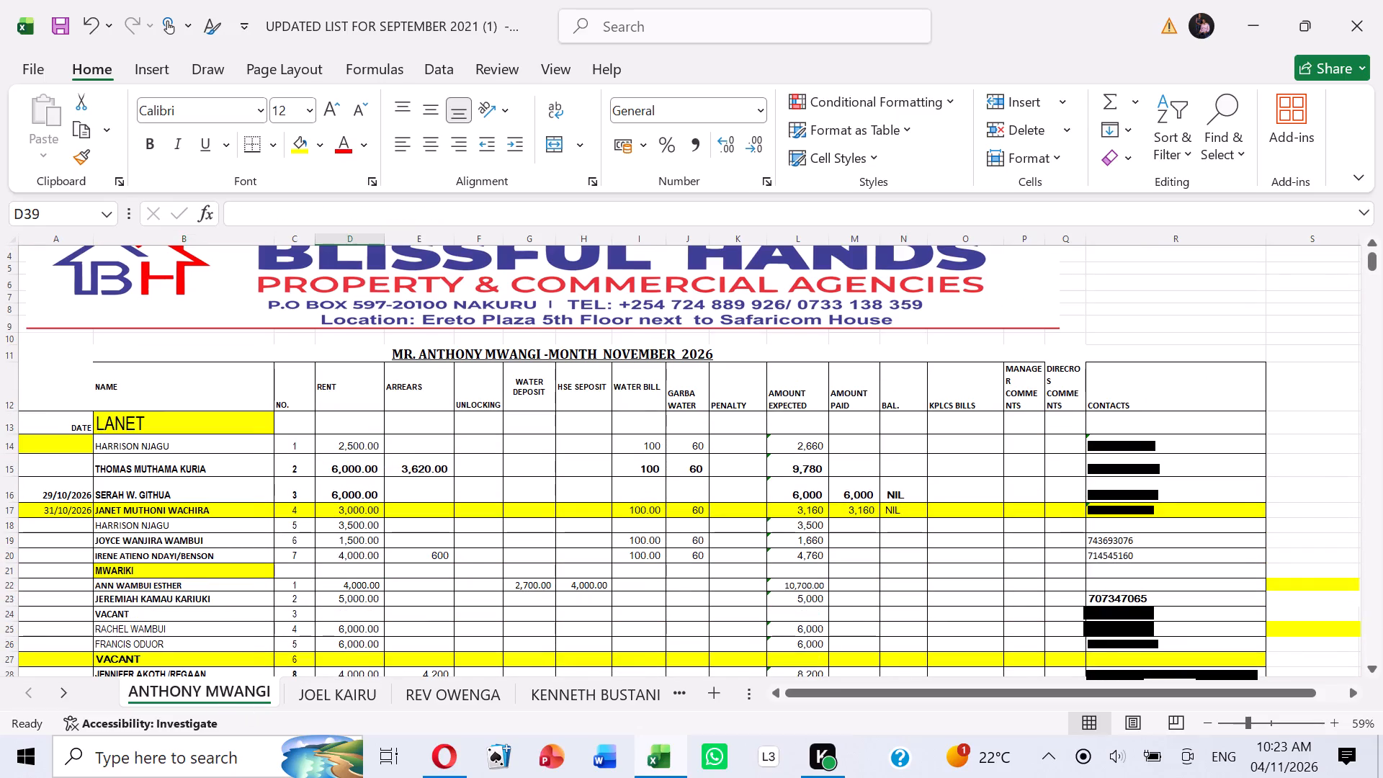
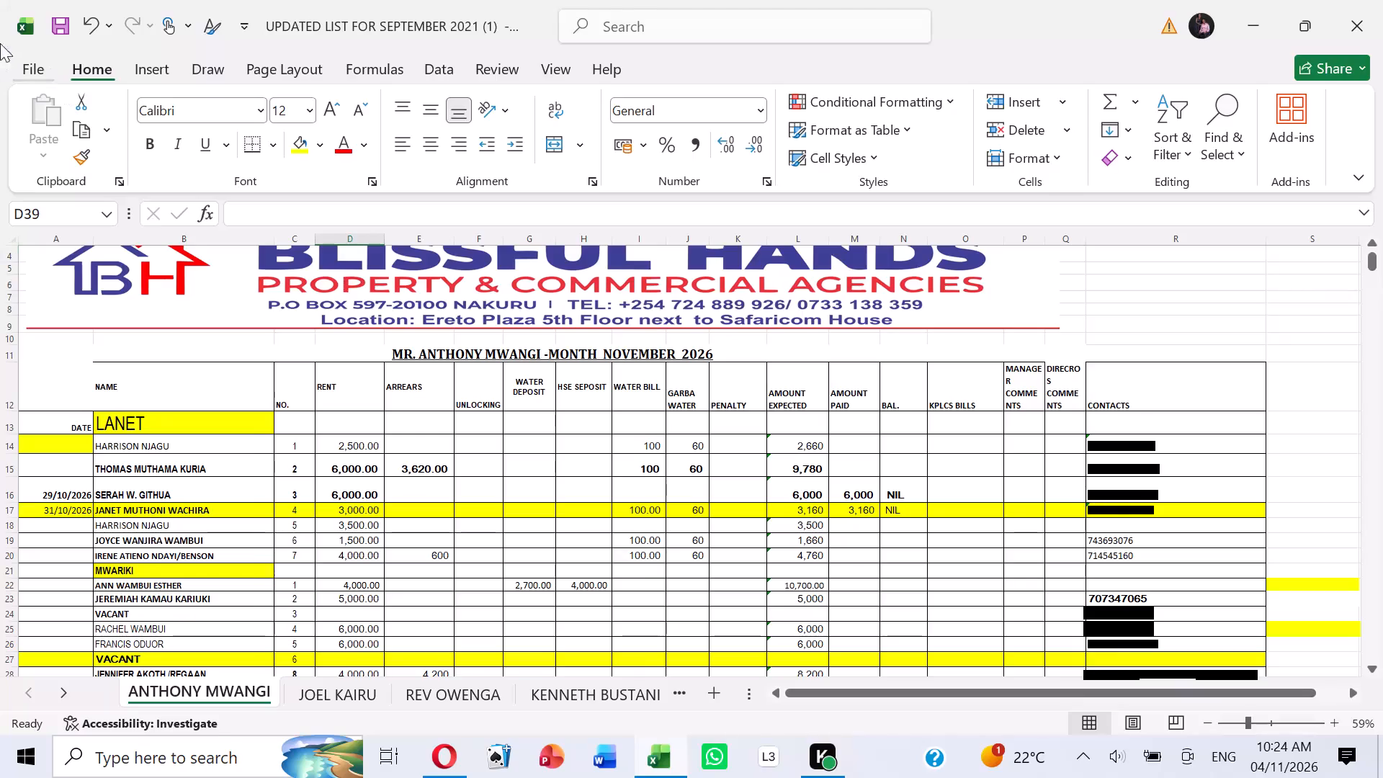
Save the rent workbook again with the November 2026 tenant sheet open.
left_click(53, 23)
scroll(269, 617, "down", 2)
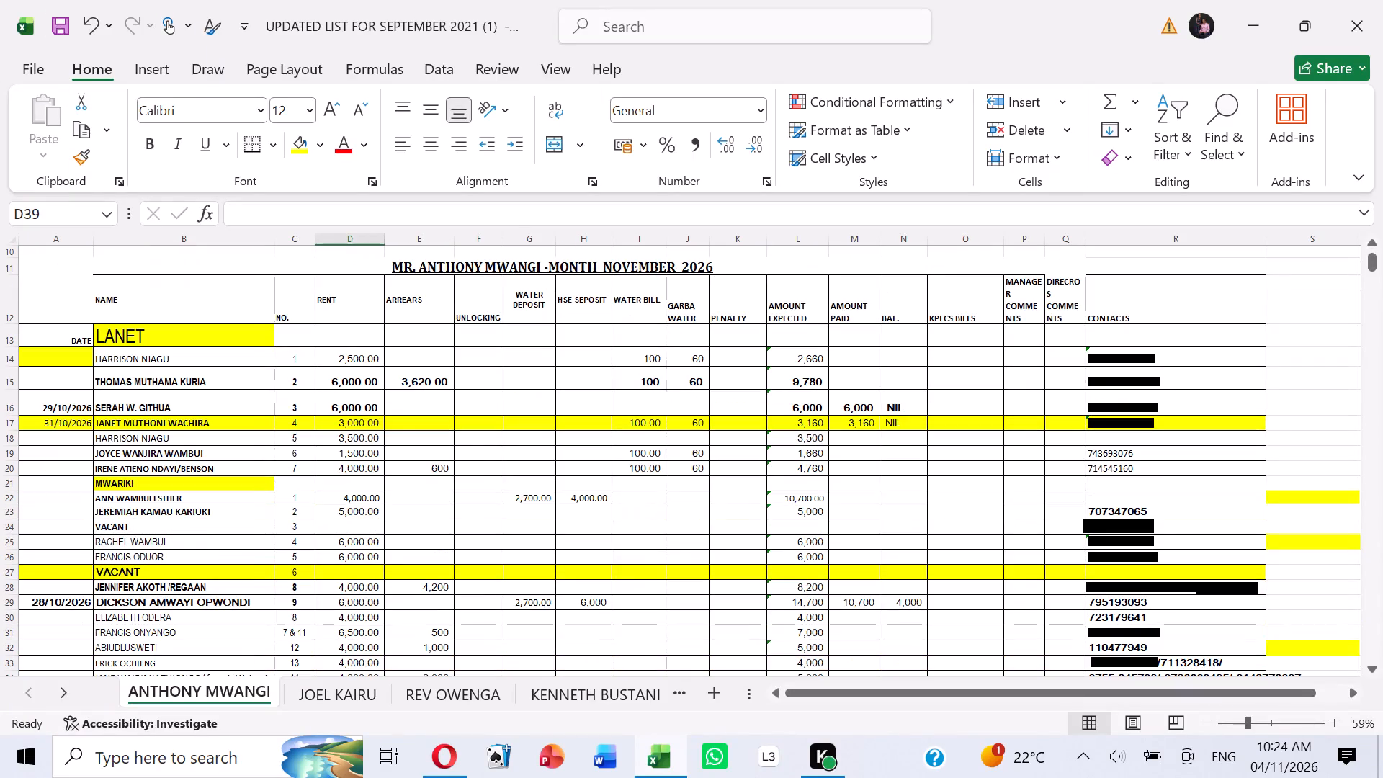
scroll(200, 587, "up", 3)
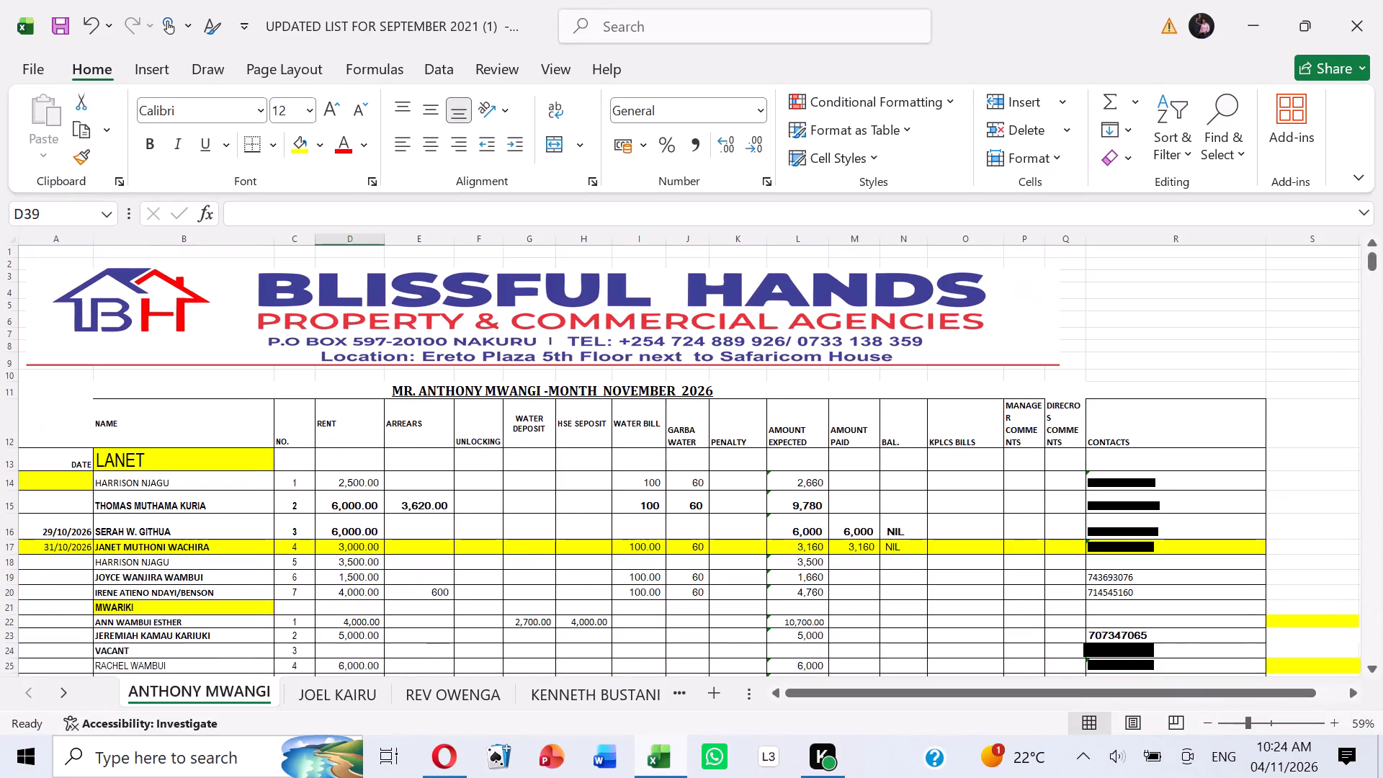
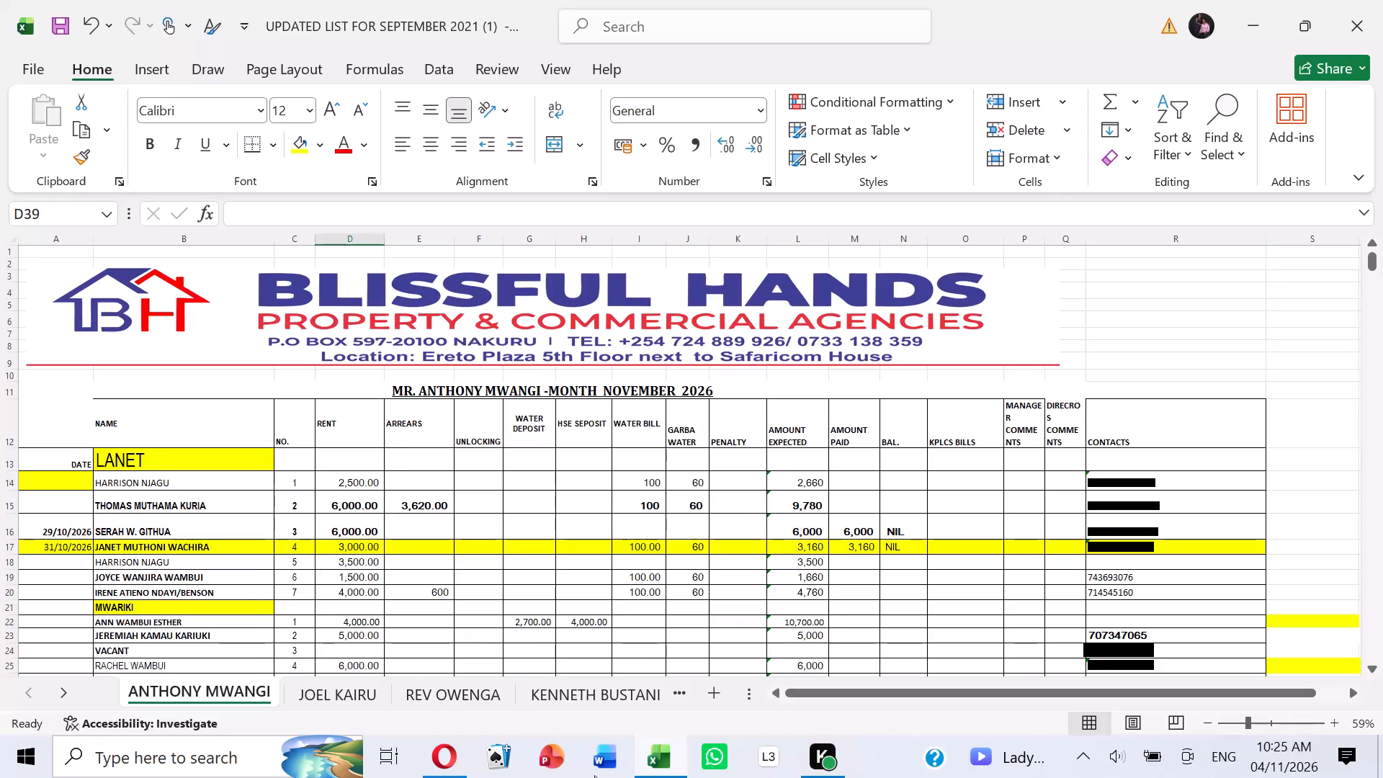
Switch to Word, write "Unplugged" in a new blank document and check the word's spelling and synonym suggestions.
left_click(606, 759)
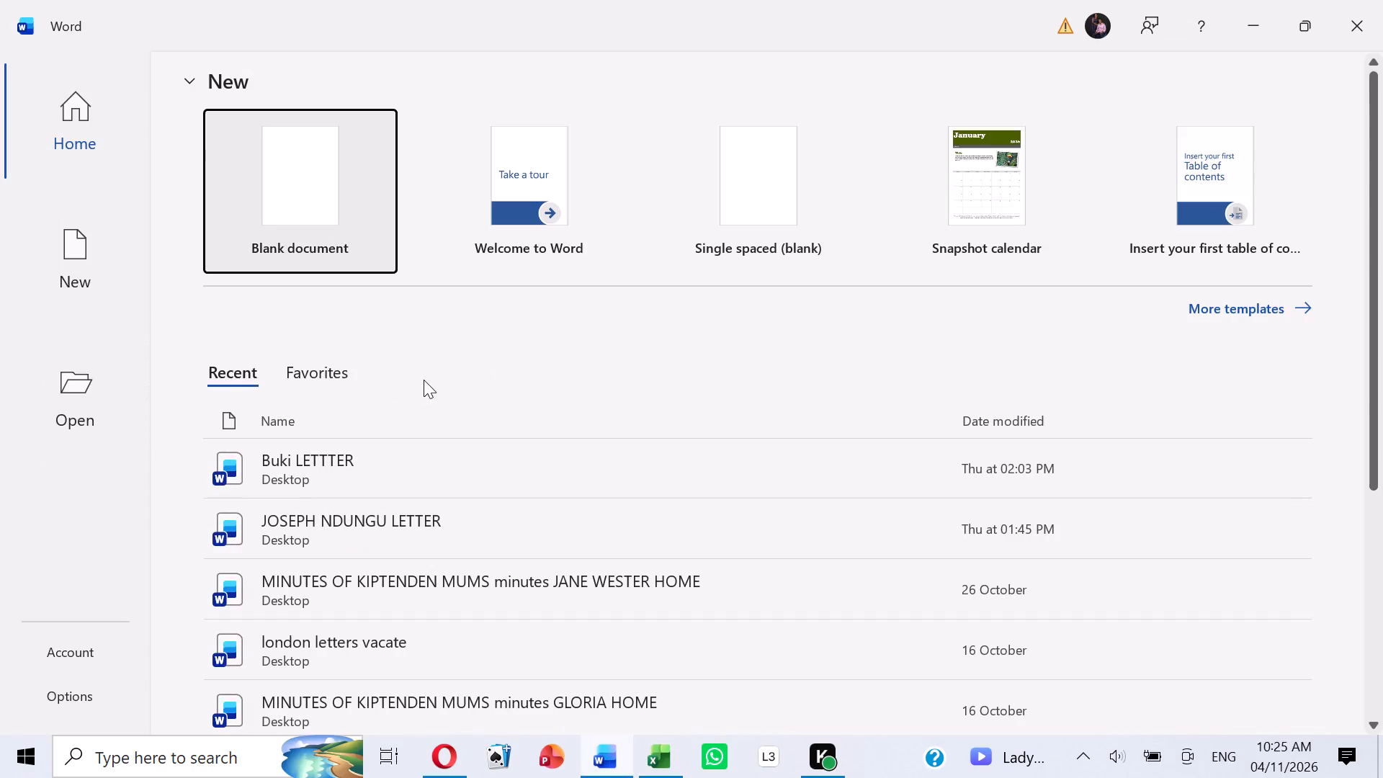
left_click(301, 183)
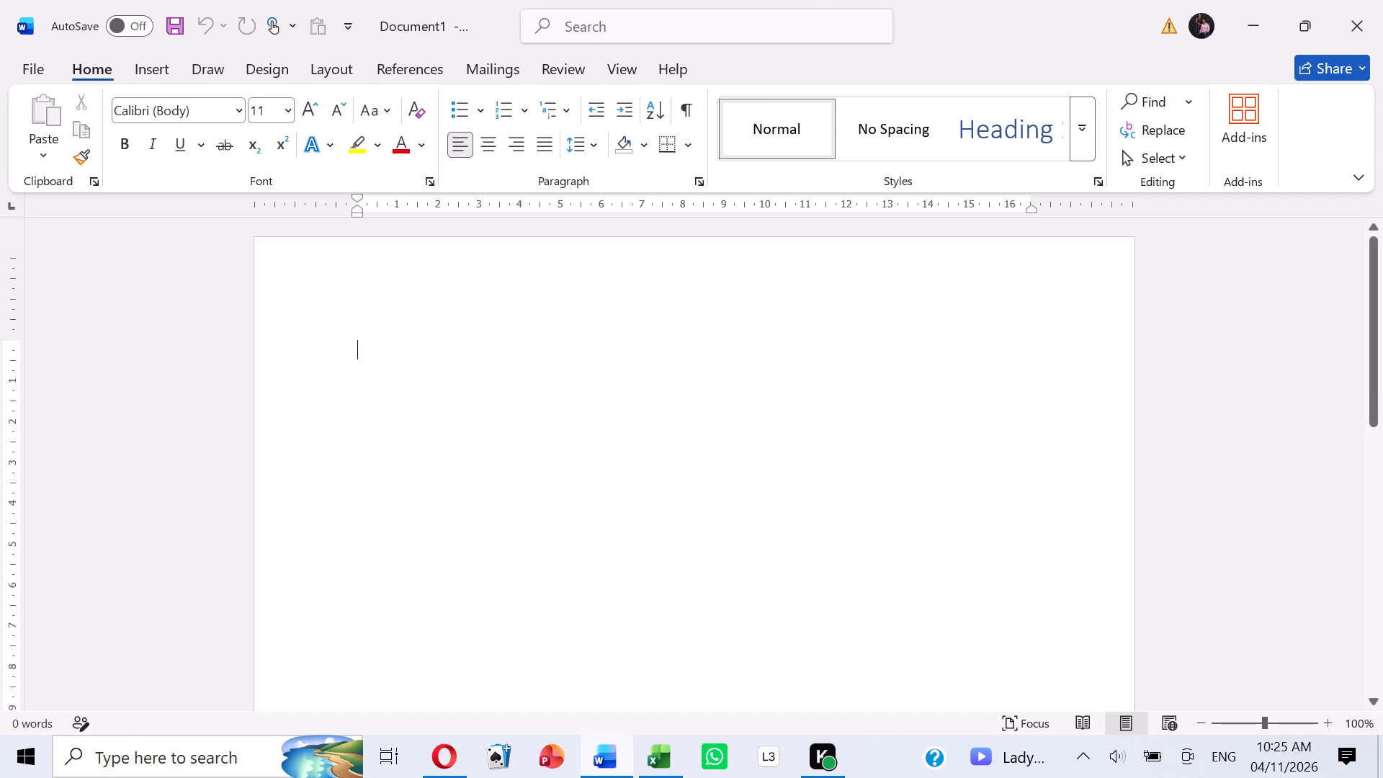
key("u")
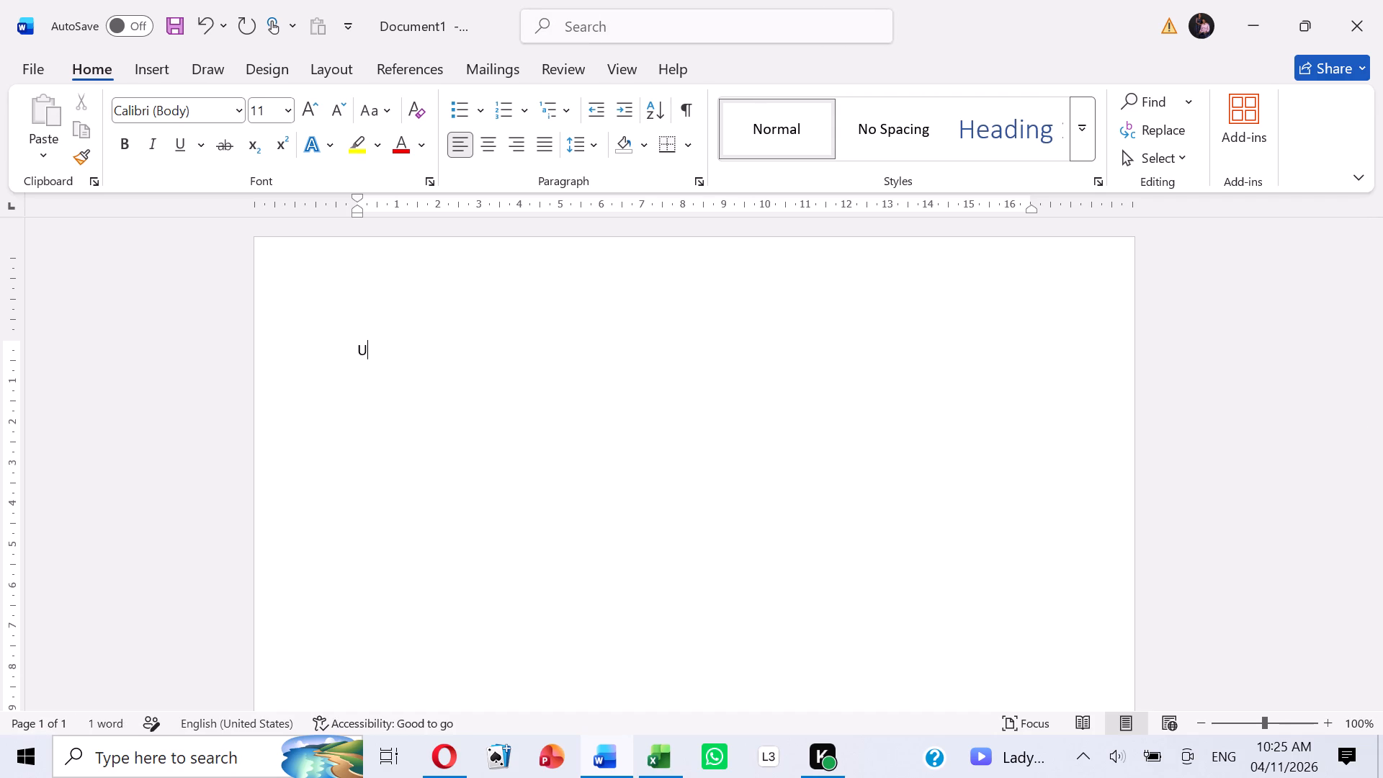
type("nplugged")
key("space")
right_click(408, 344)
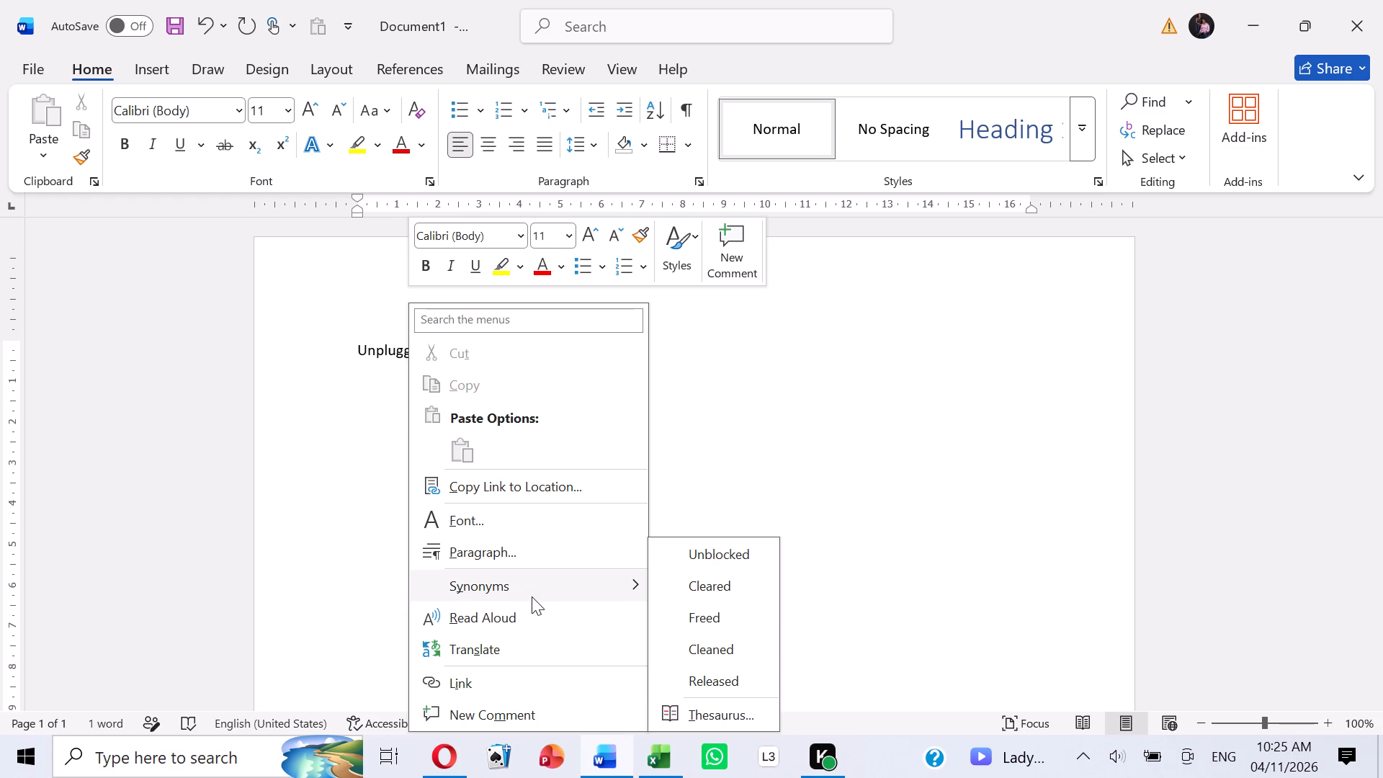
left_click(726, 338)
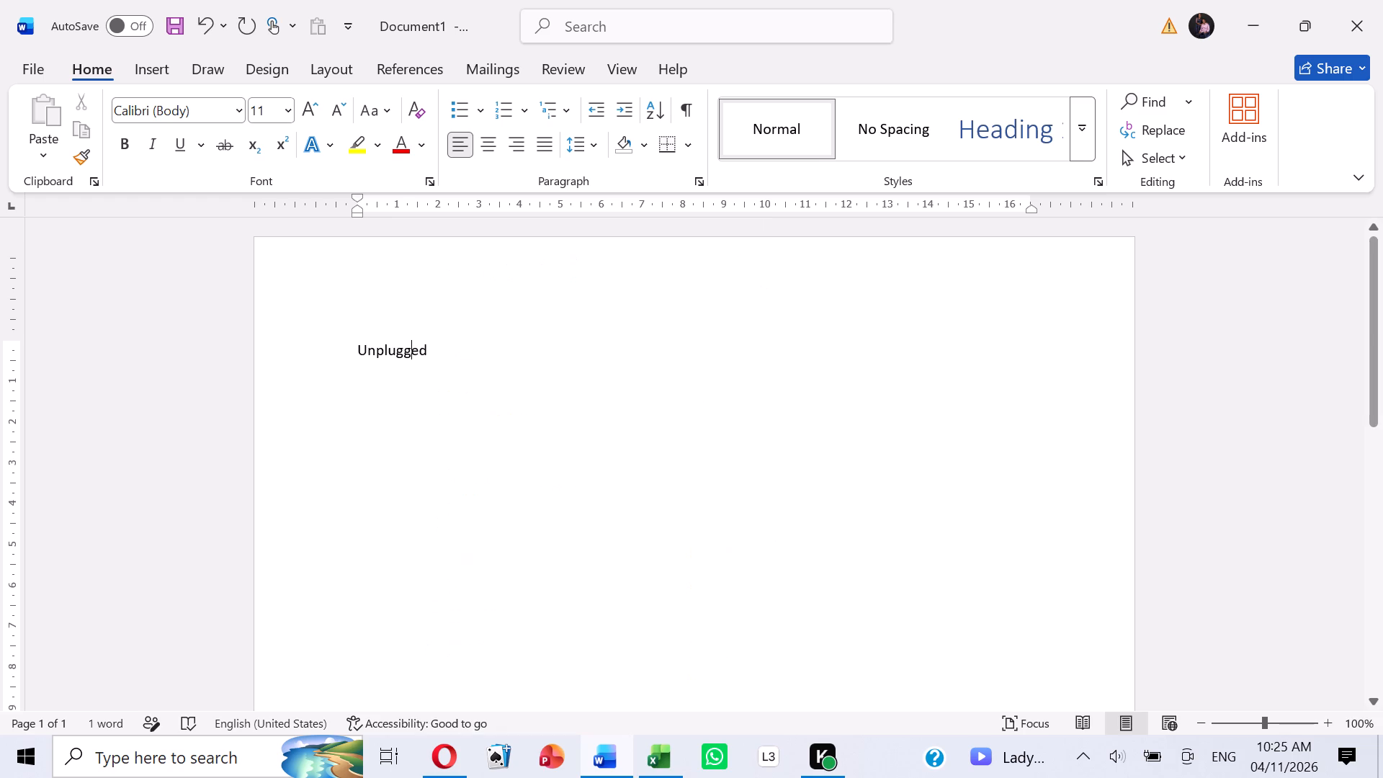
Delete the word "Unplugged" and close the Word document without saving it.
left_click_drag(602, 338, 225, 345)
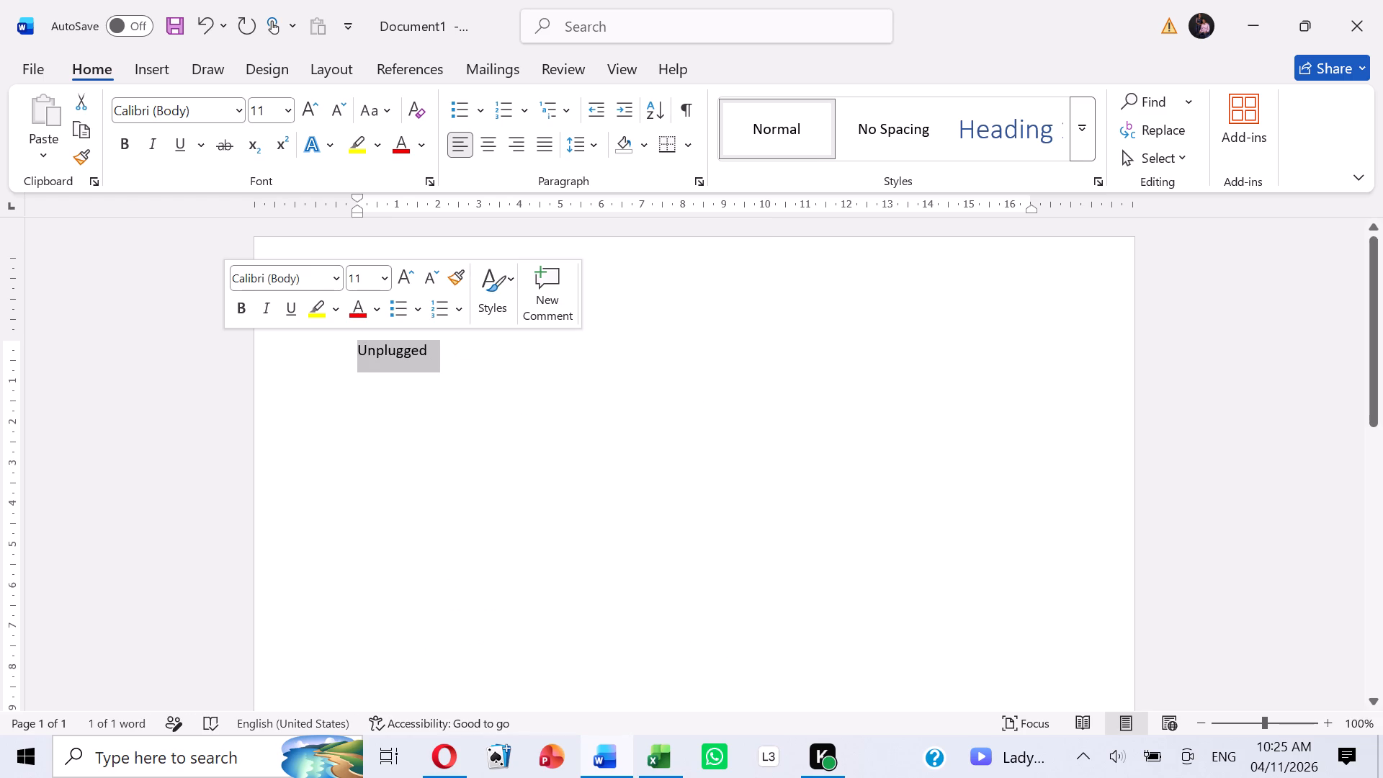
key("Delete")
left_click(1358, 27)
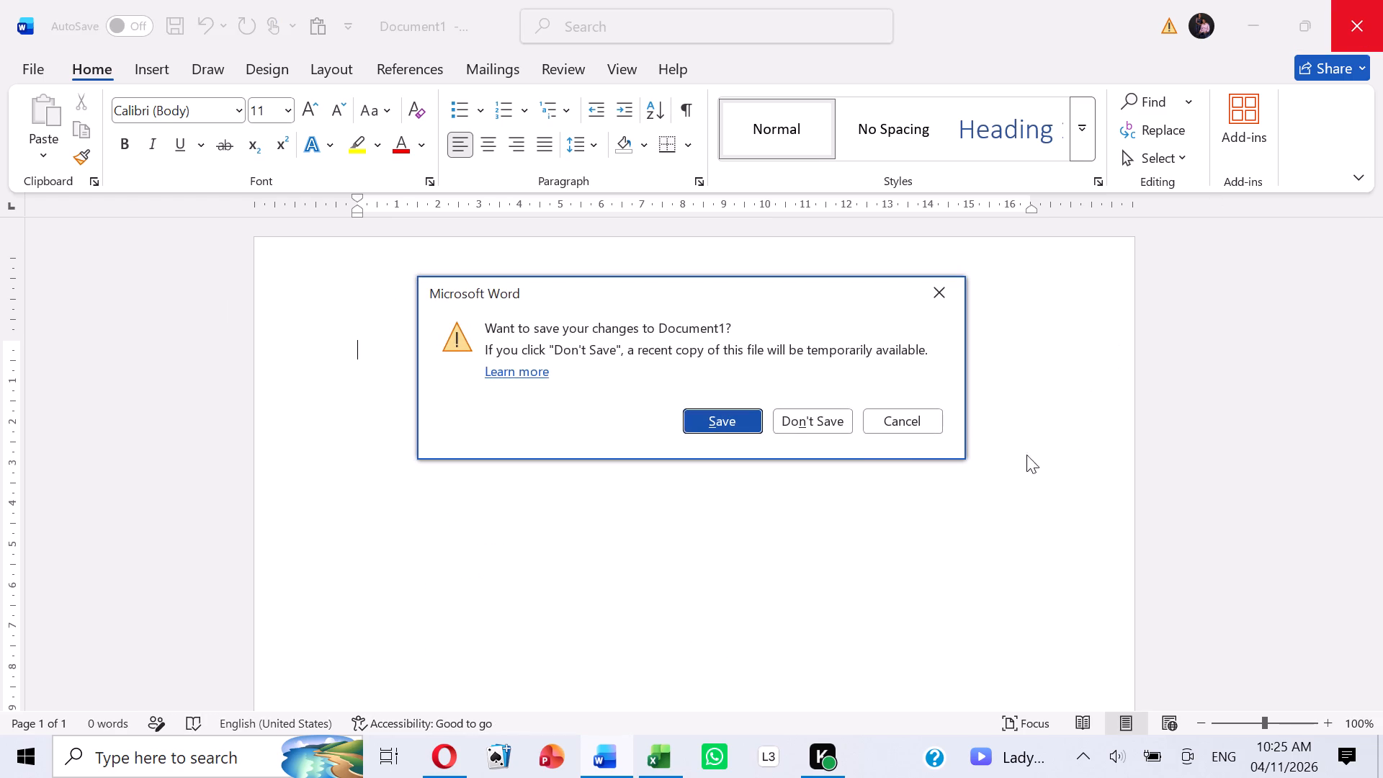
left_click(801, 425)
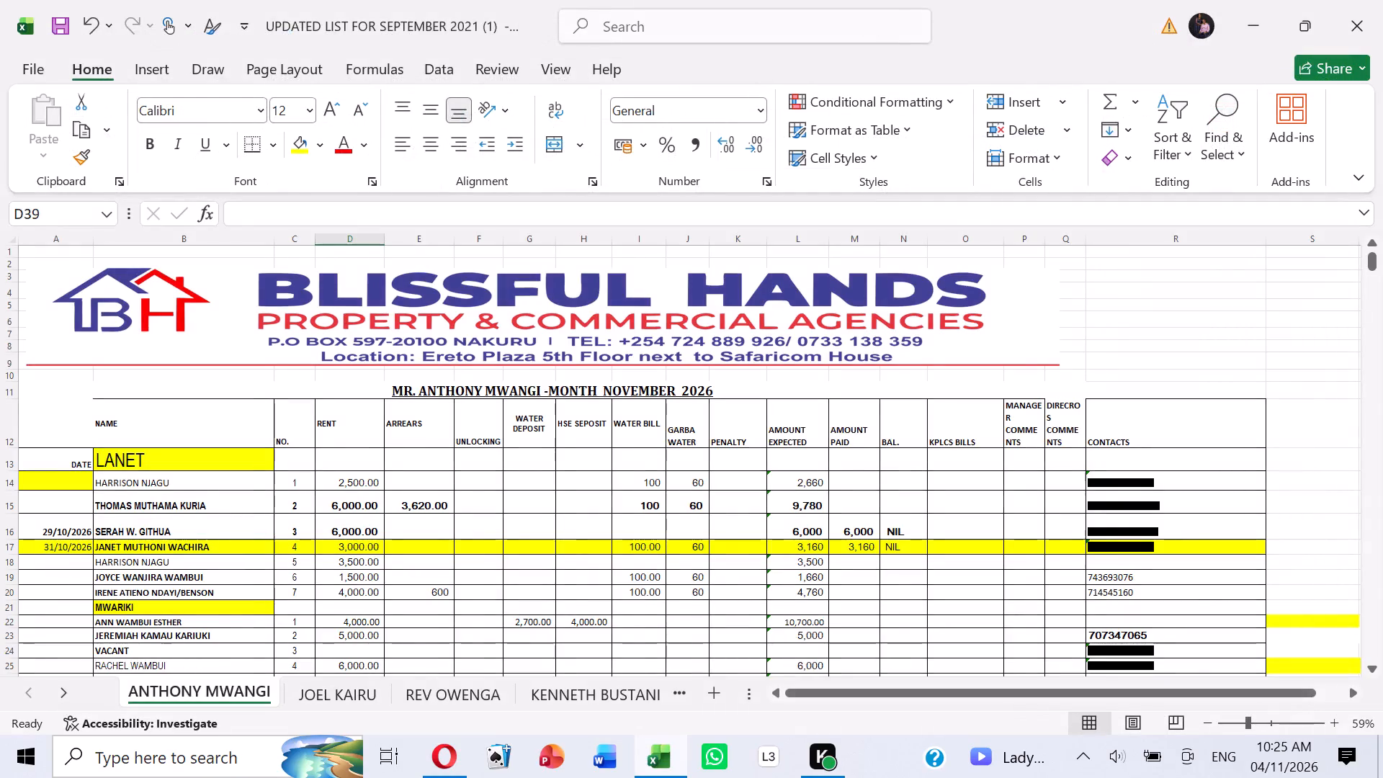
left_click(61, 30)
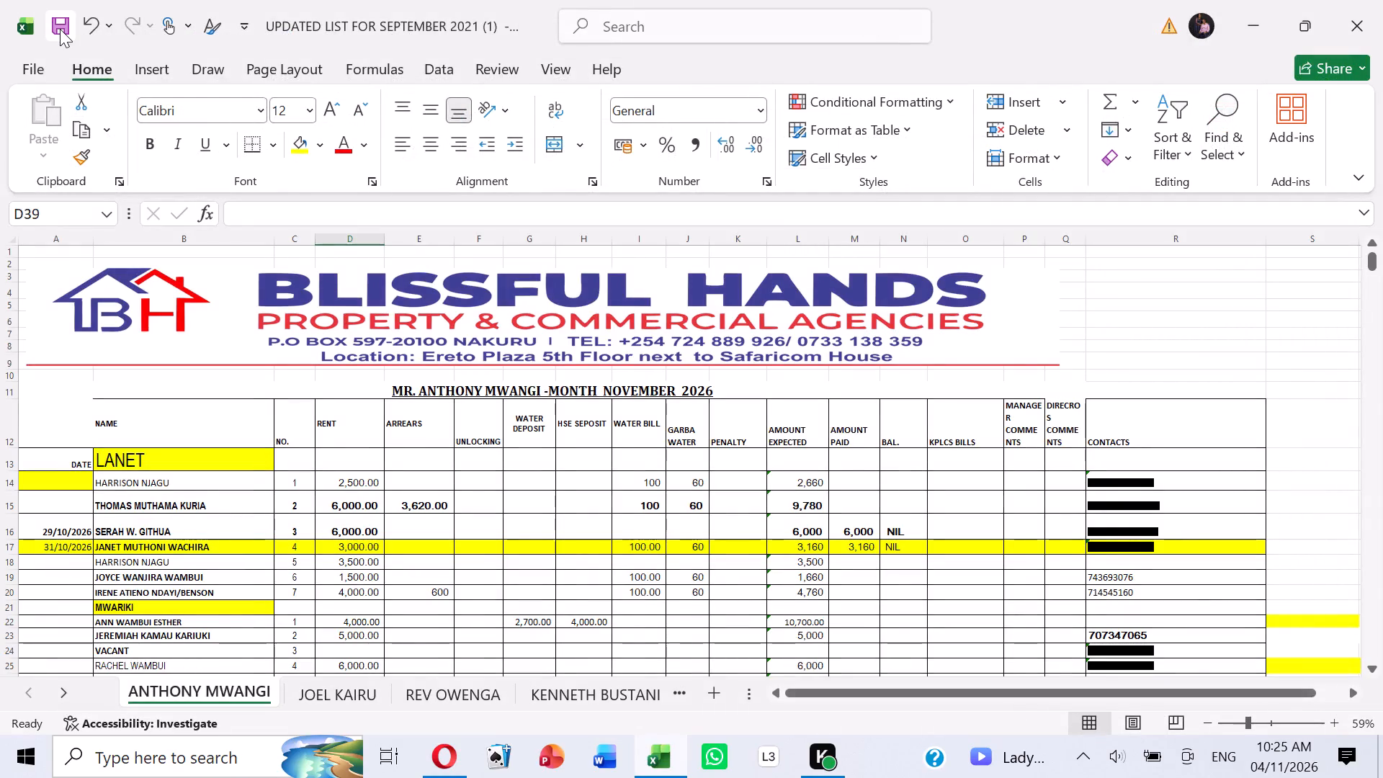
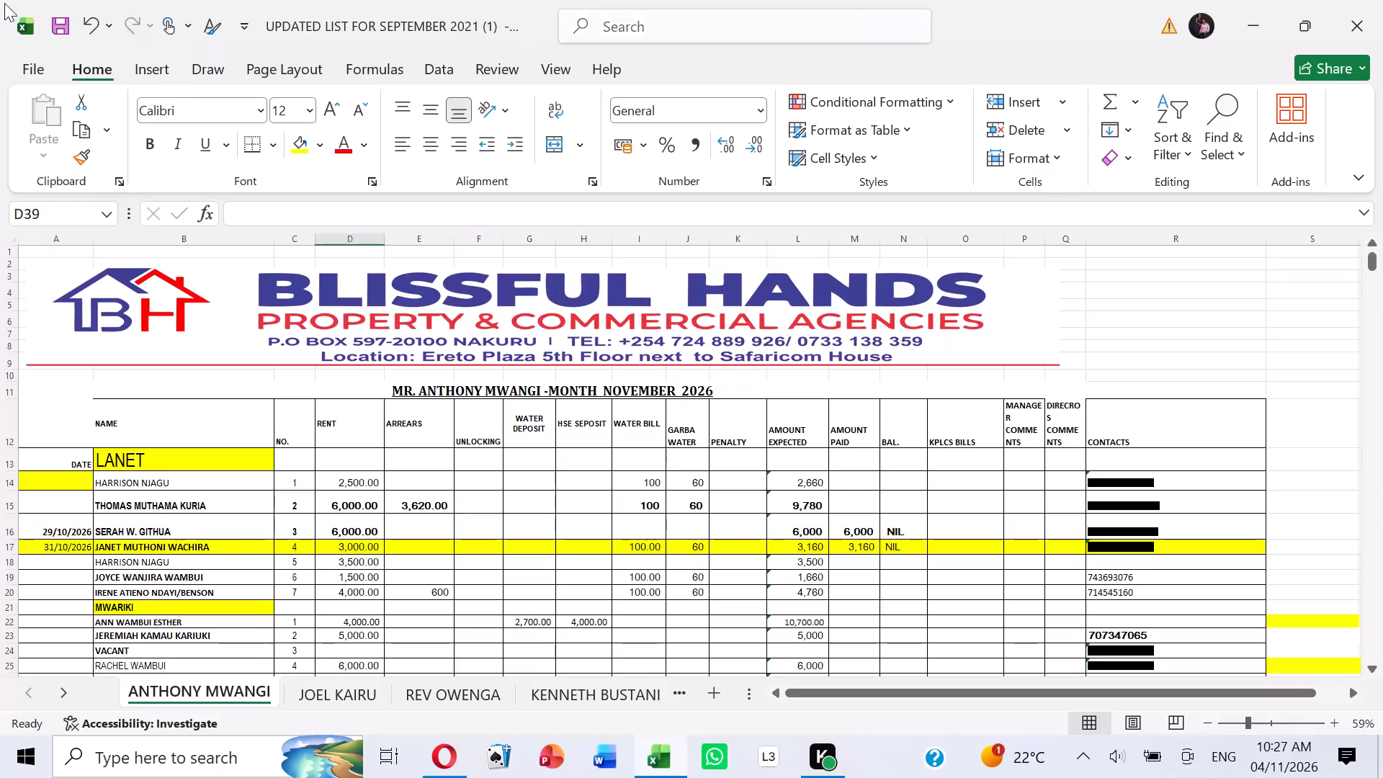
left_click(54, 24)
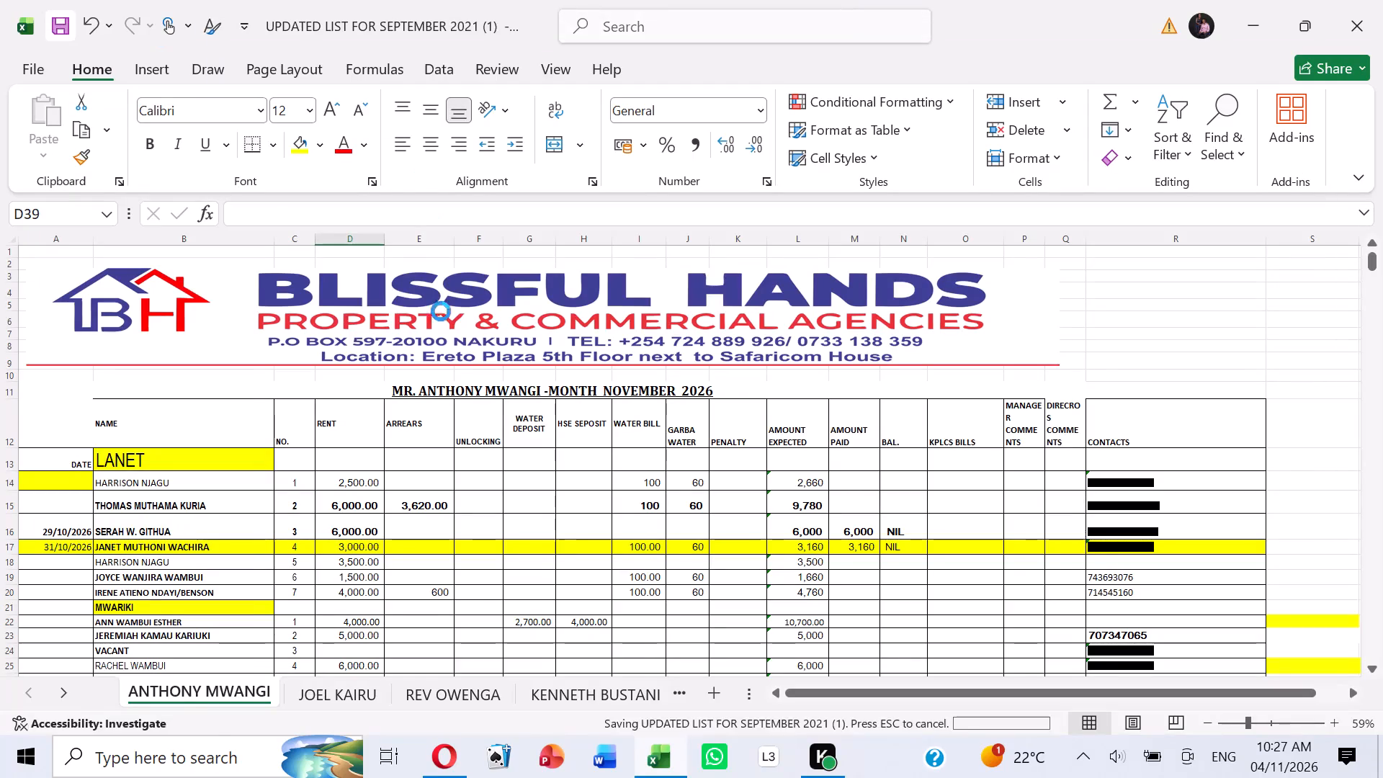
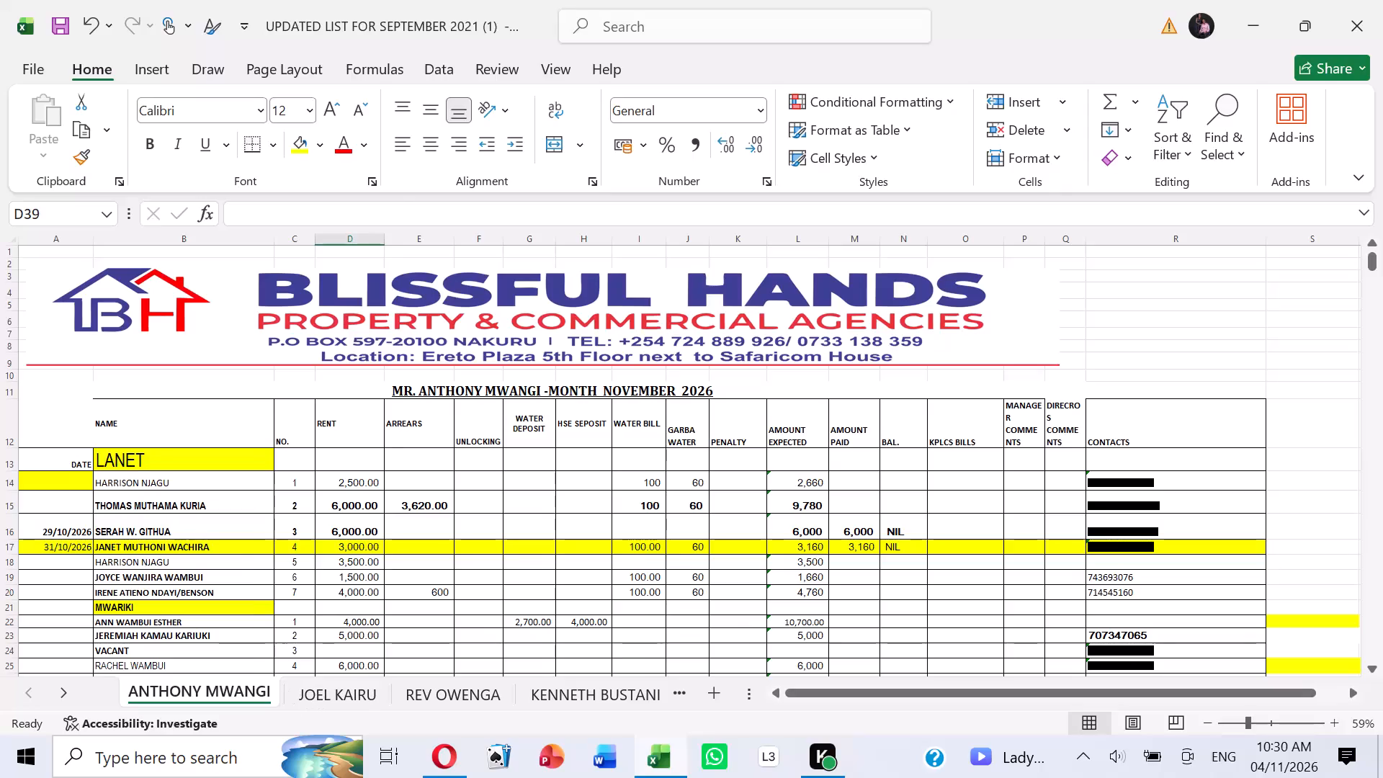
left_click(286, 586)
scroll(257, 602, "up", 2)
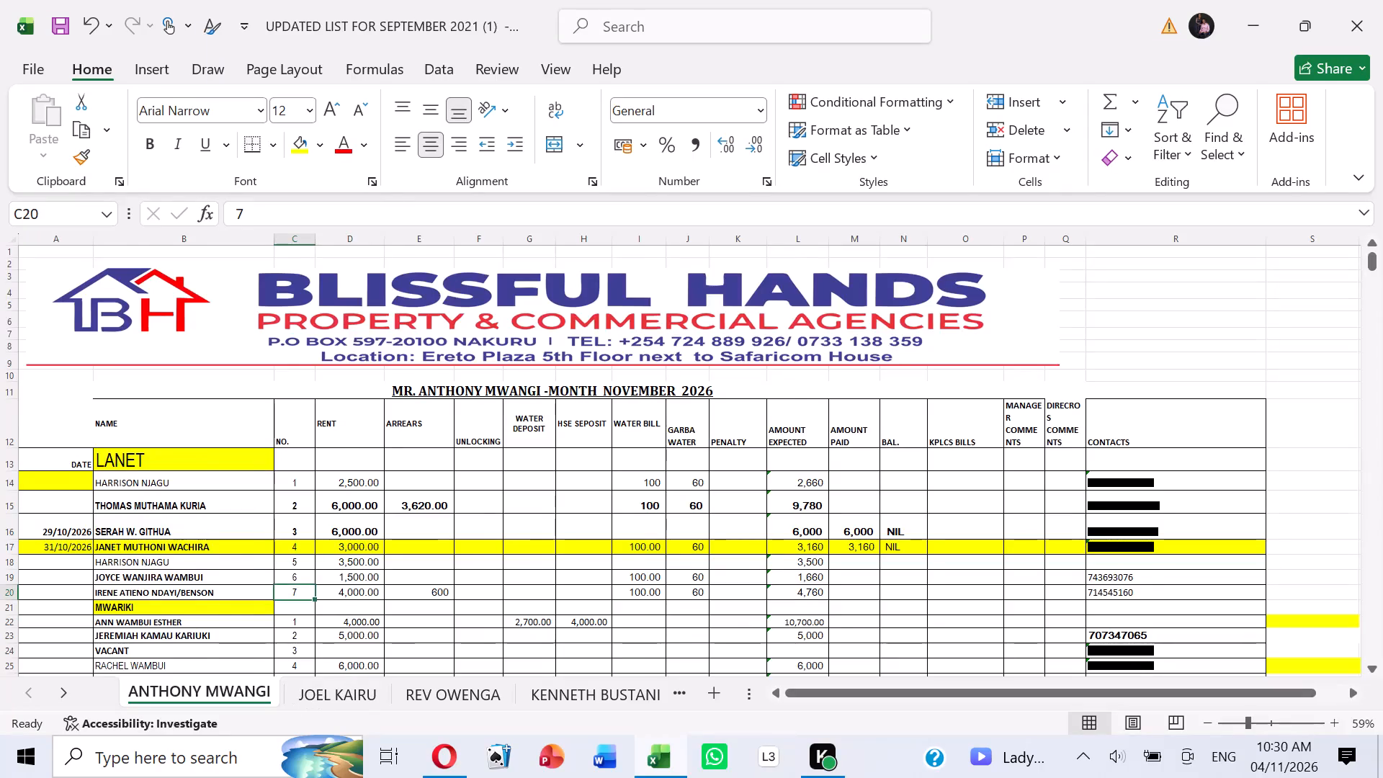
scroll(241, 587, "down", 2)
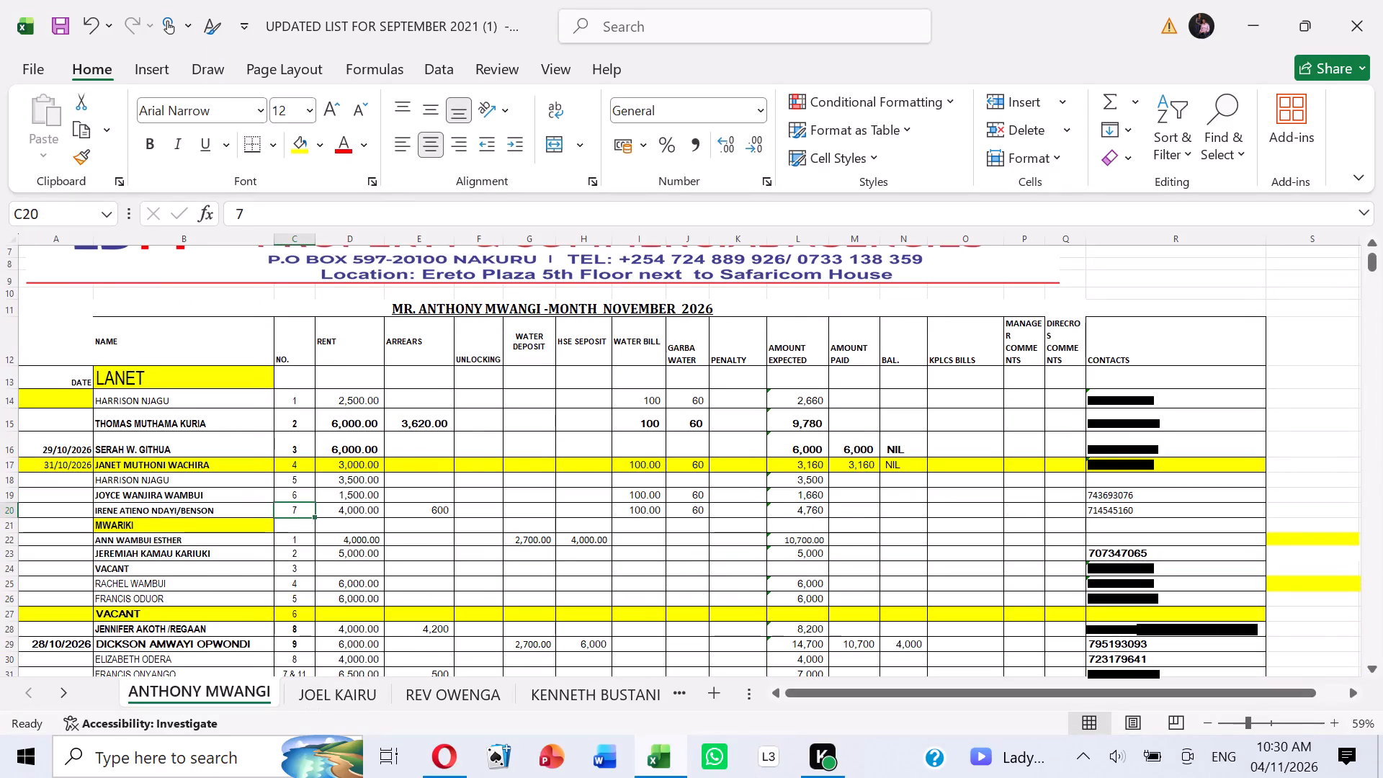
left_click(168, 487)
left_click(168, 496)
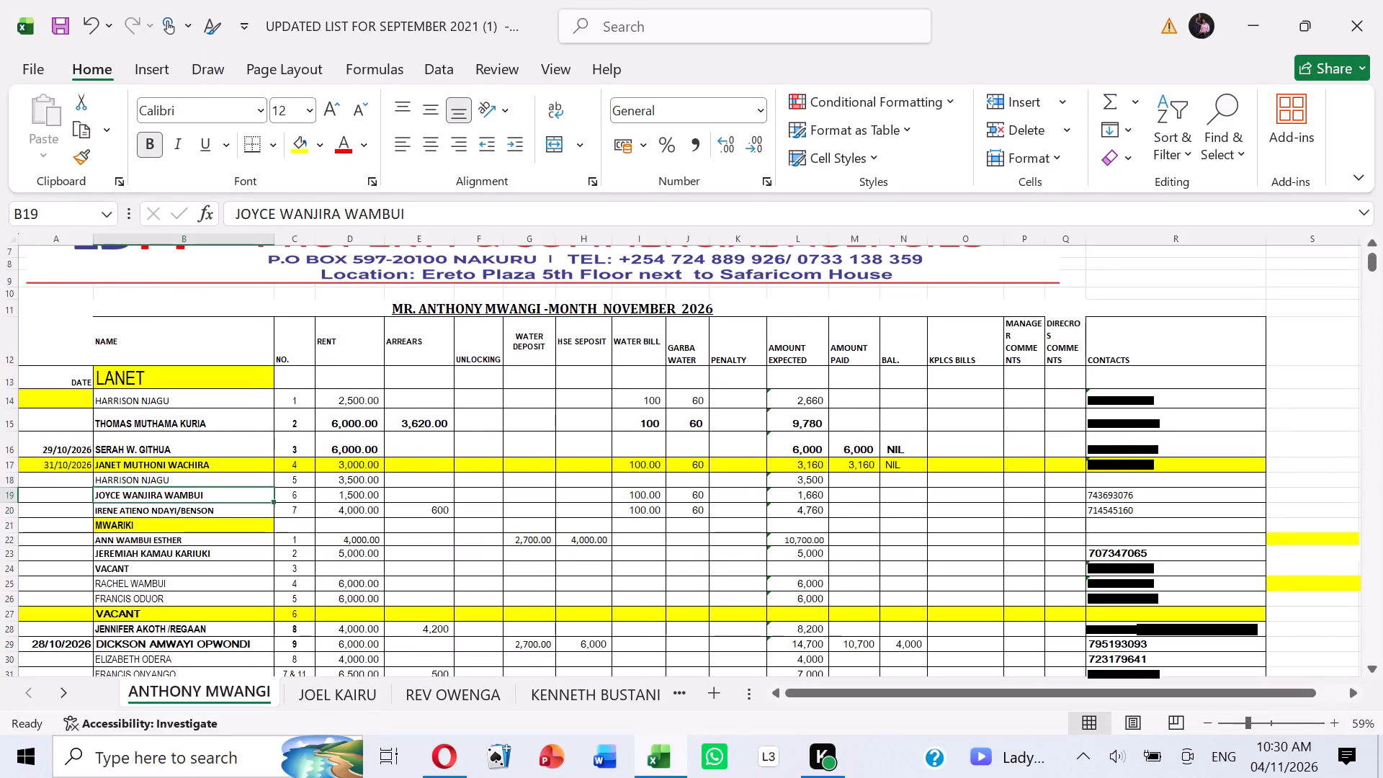
left_click(185, 513)
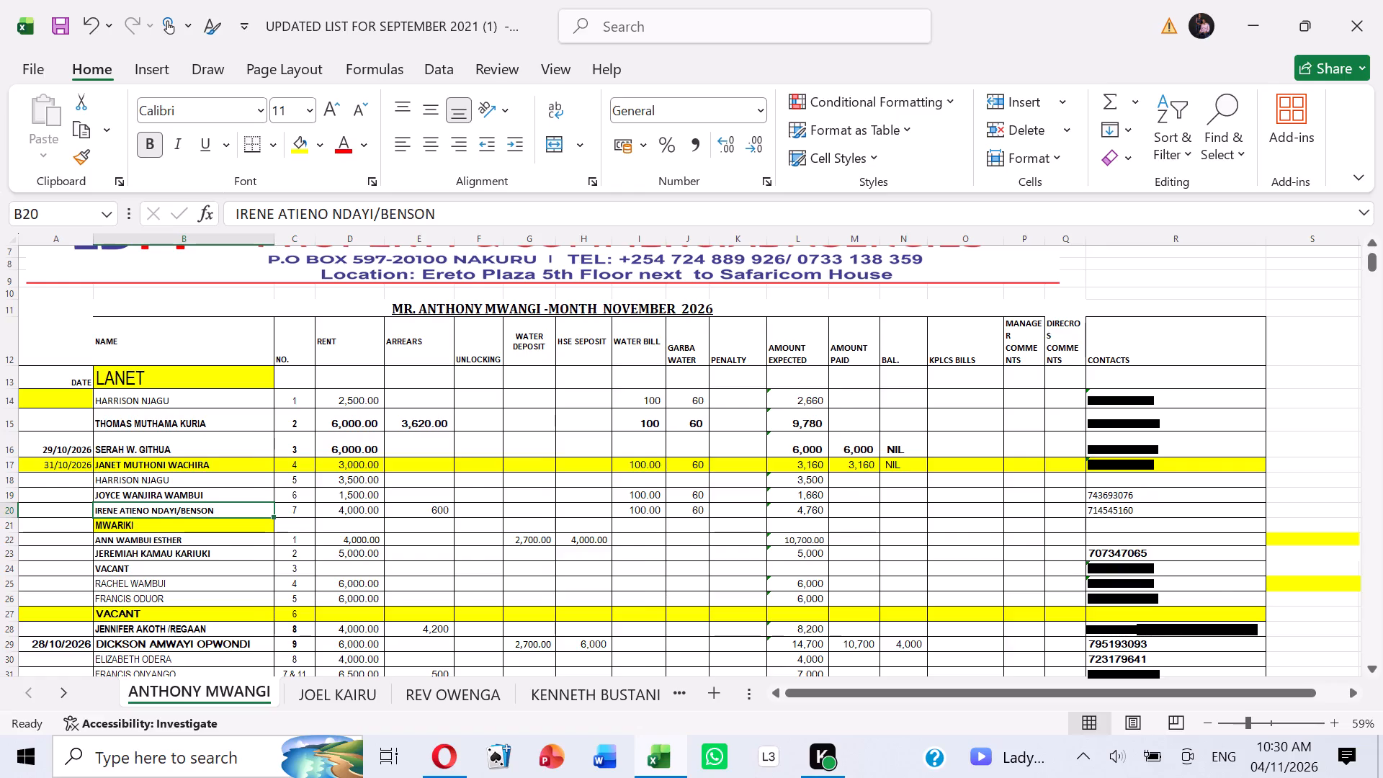
scroll(185, 517, "down", 2)
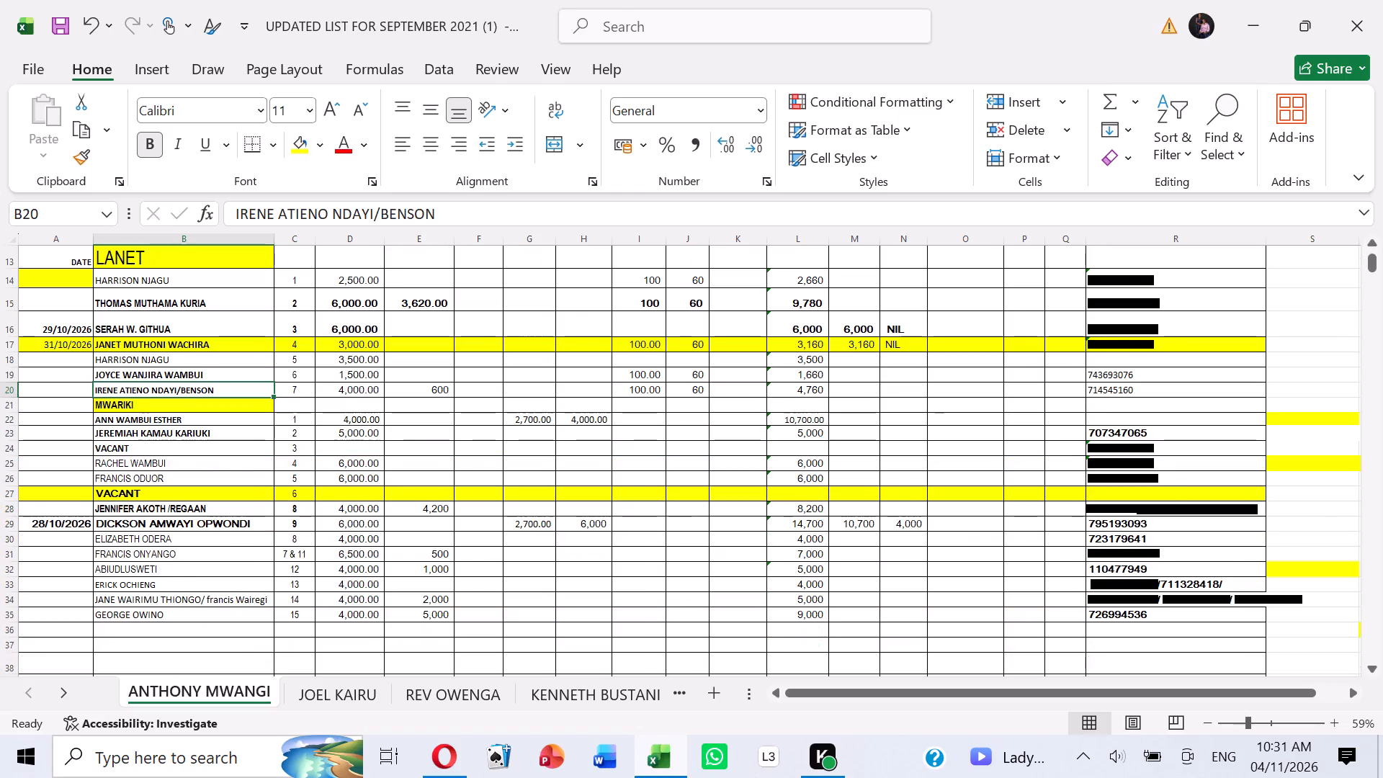
left_click(200, 509)
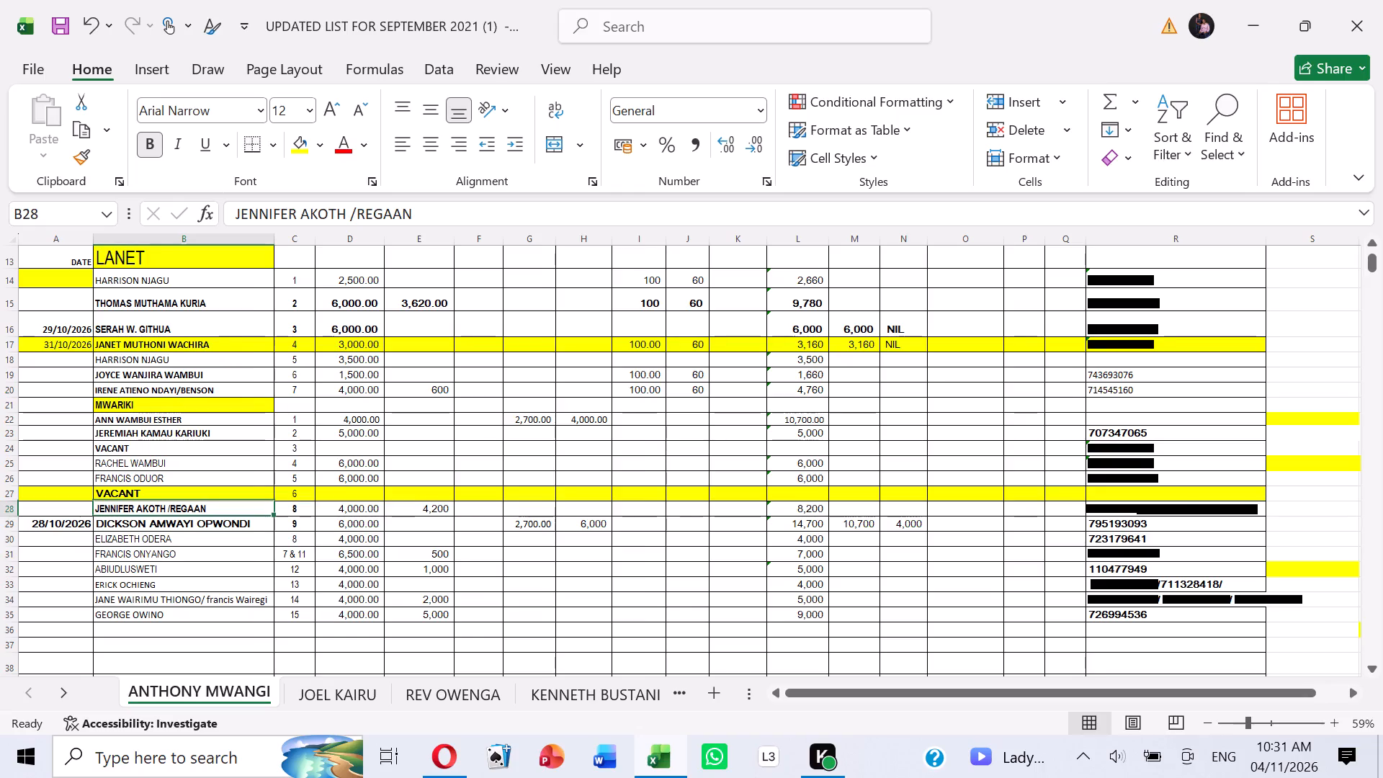
left_click(199, 540)
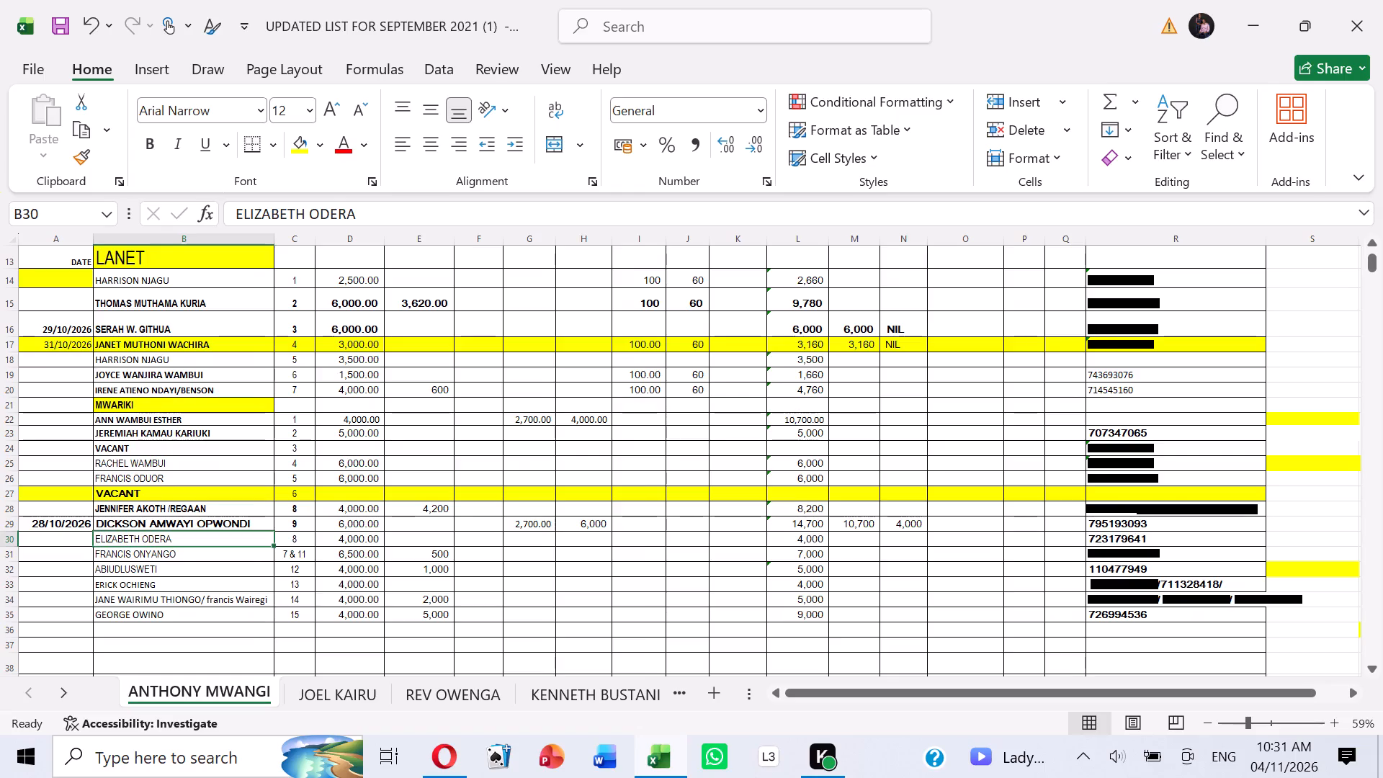
left_click(207, 562)
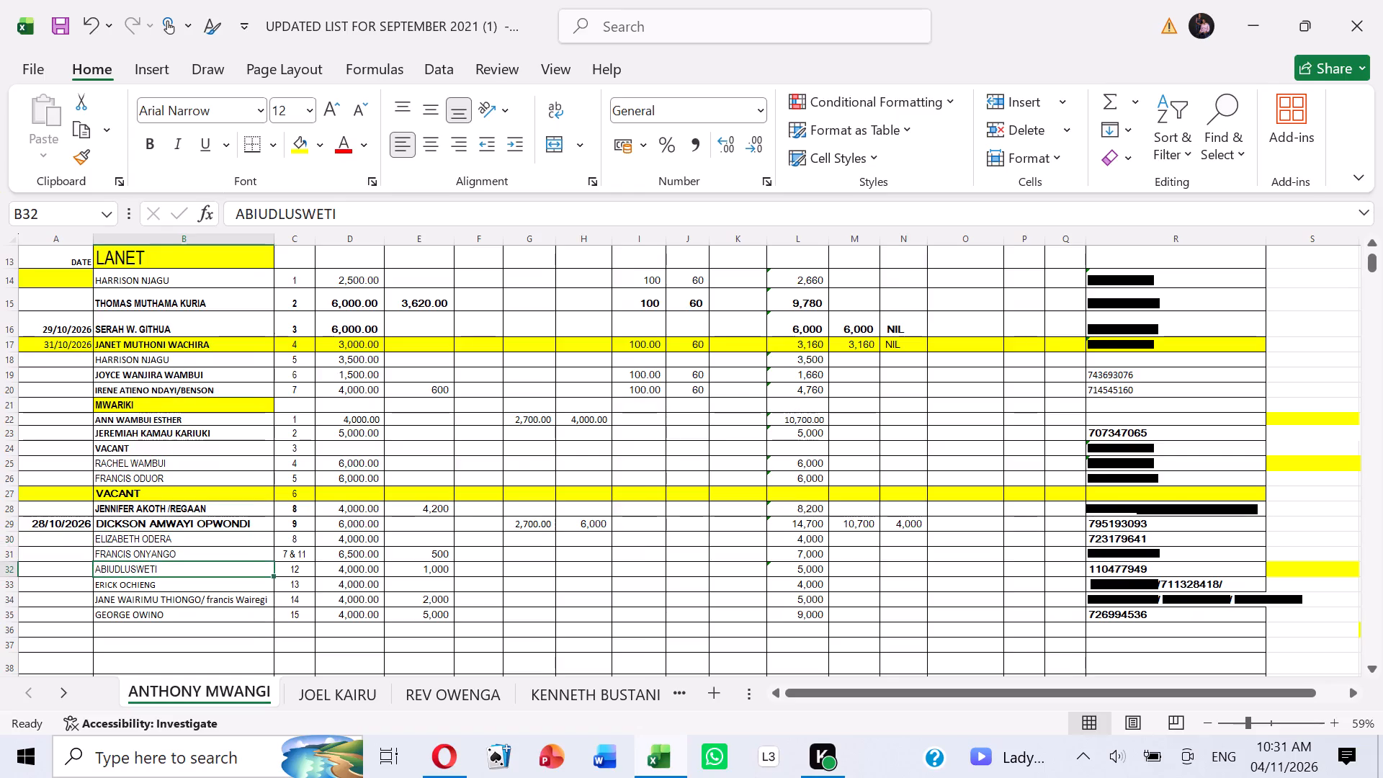
left_click(205, 600)
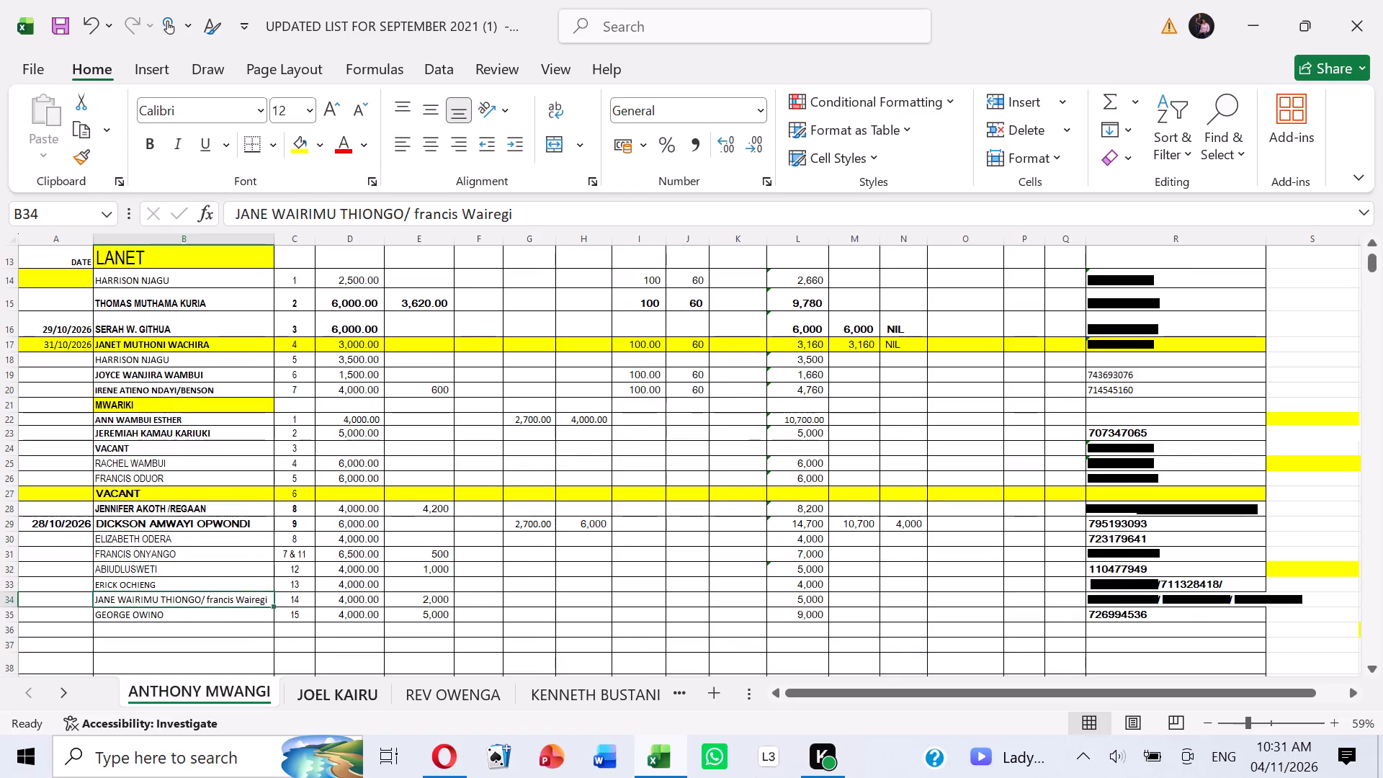
left_click(310, 681)
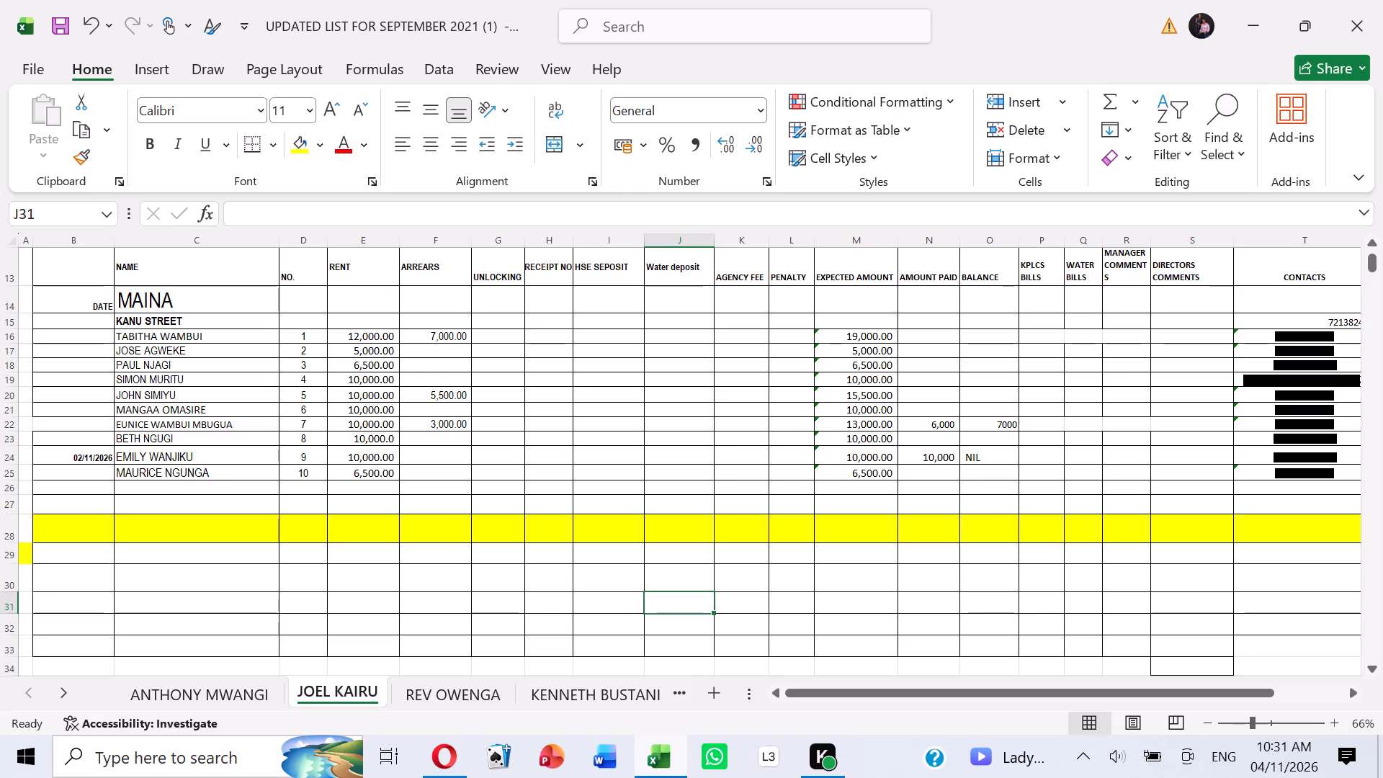
left_click(430, 697)
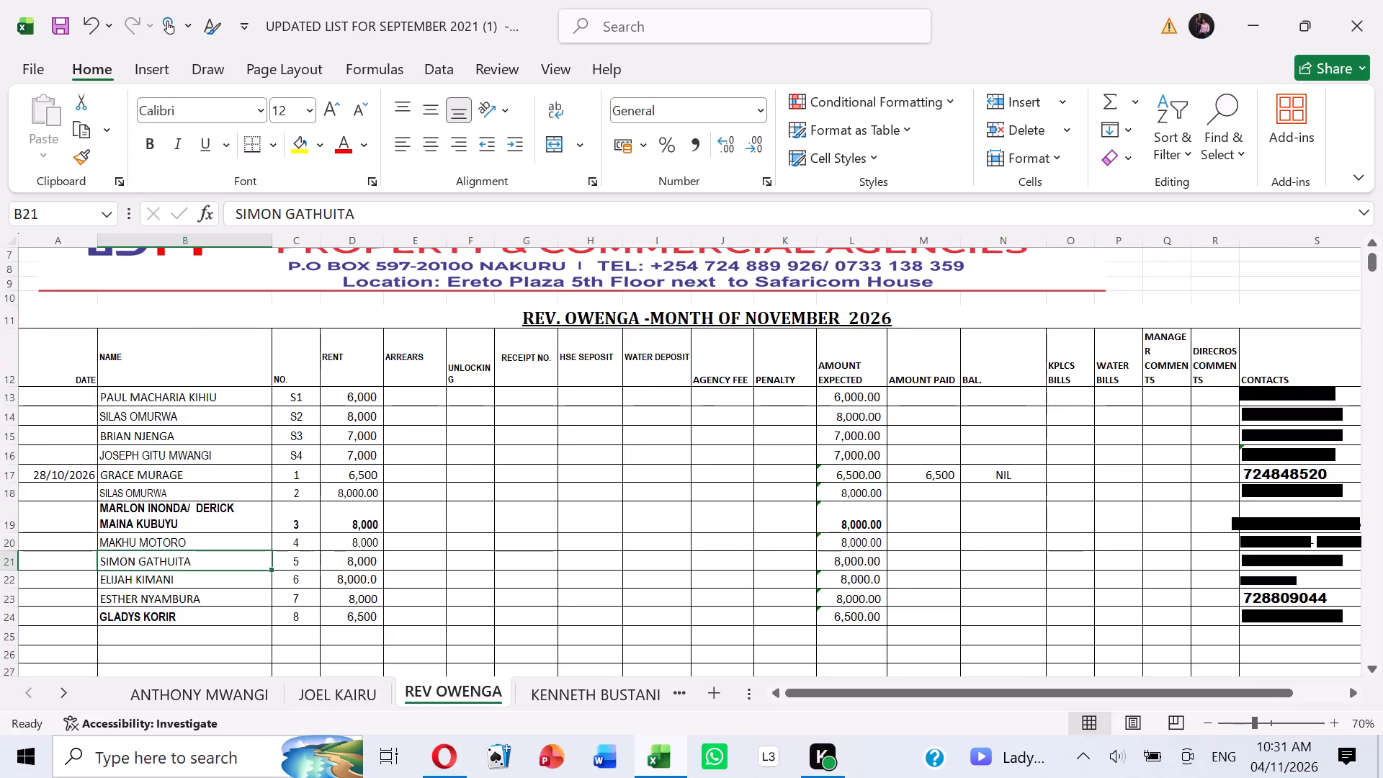
left_click(166, 457)
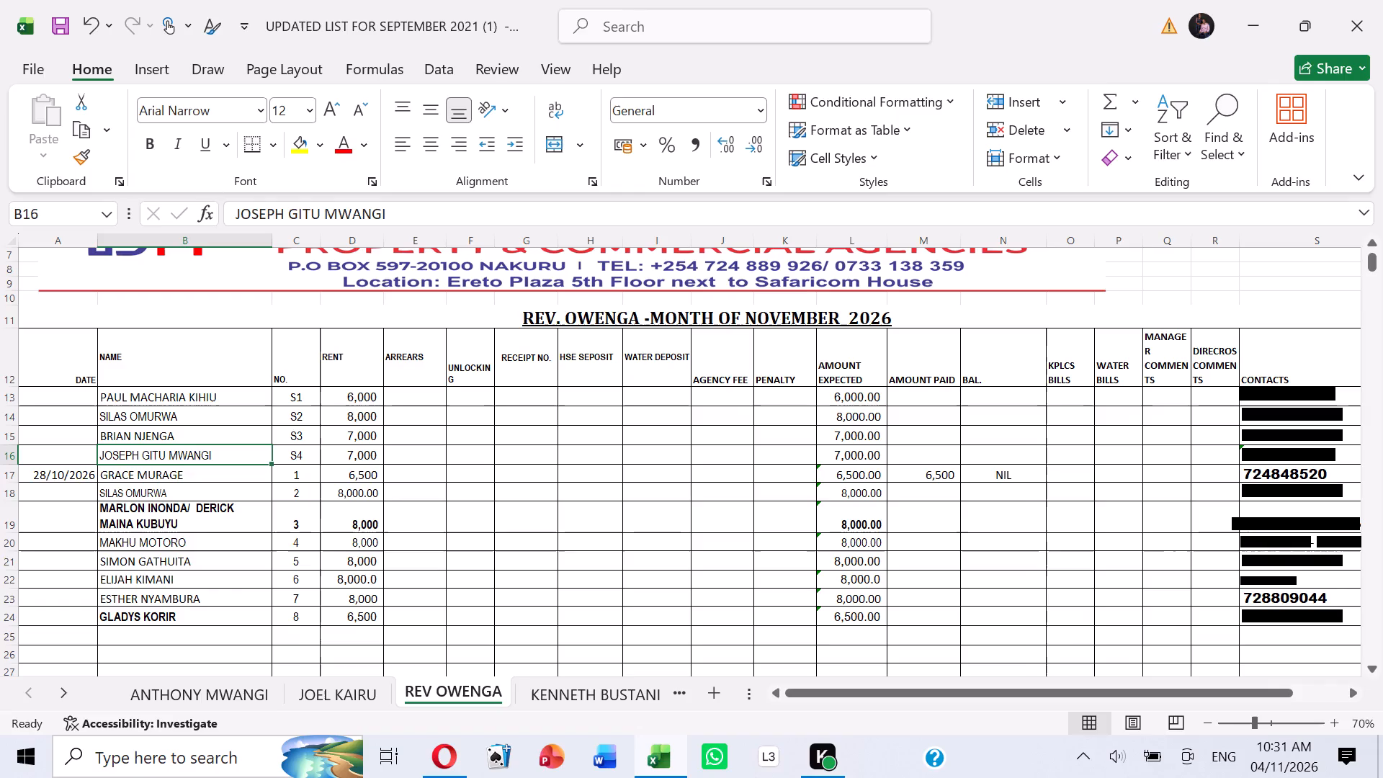
left_click(159, 507)
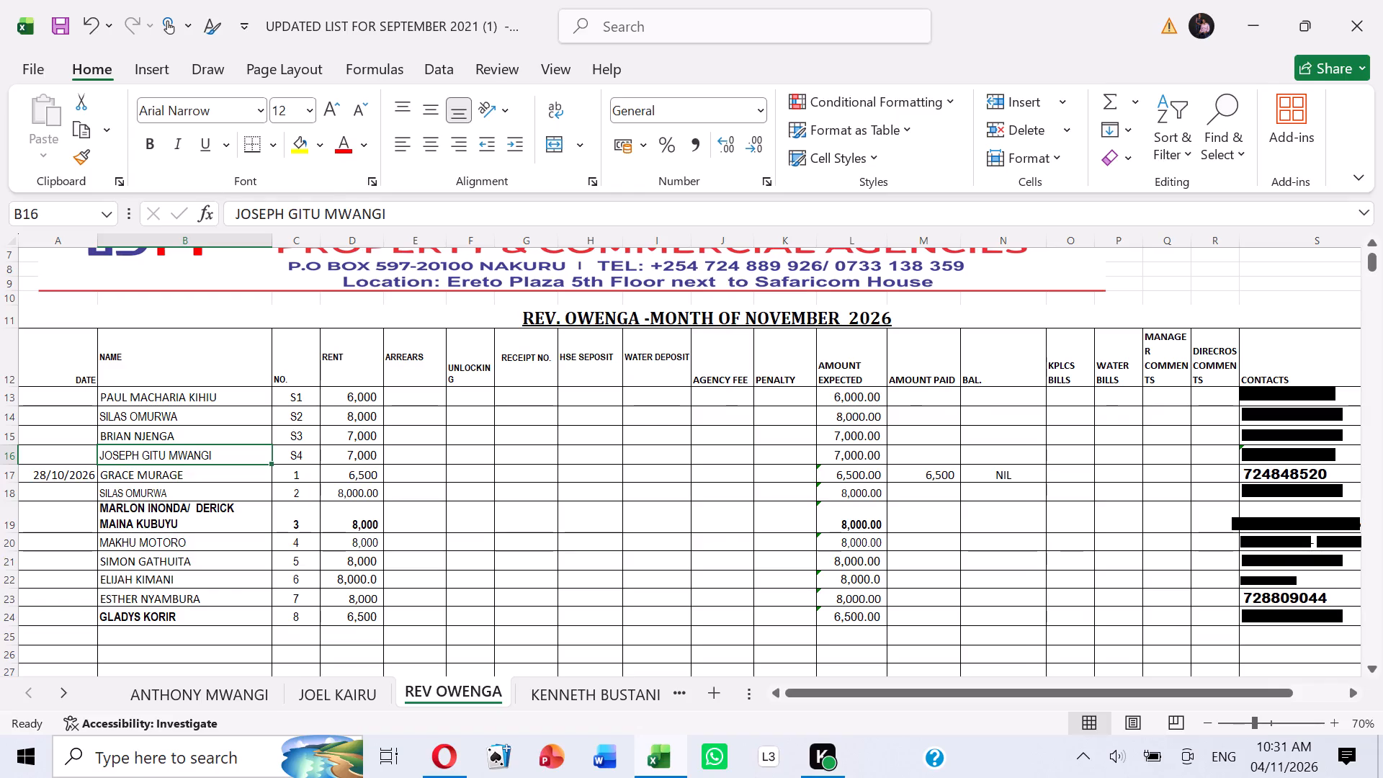
left_click(48, 513)
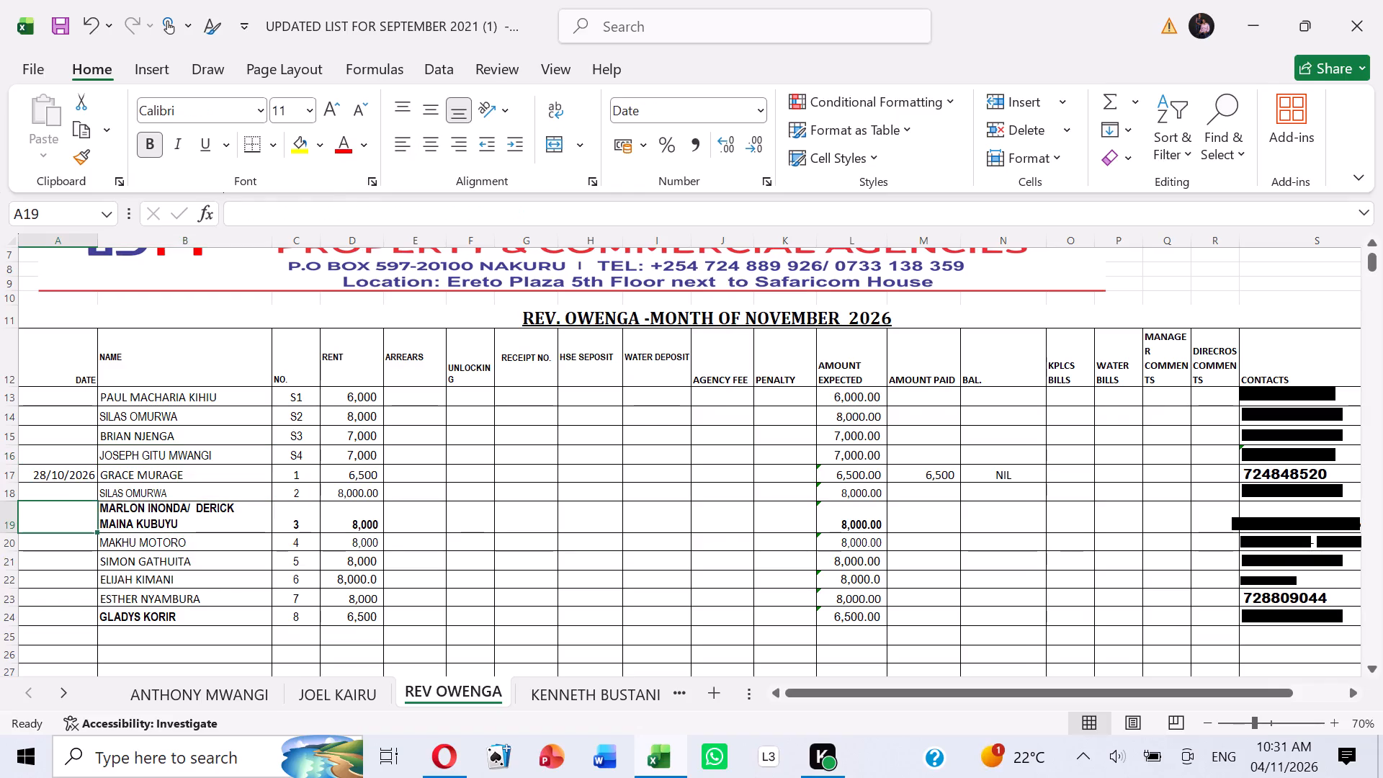
type("3/")
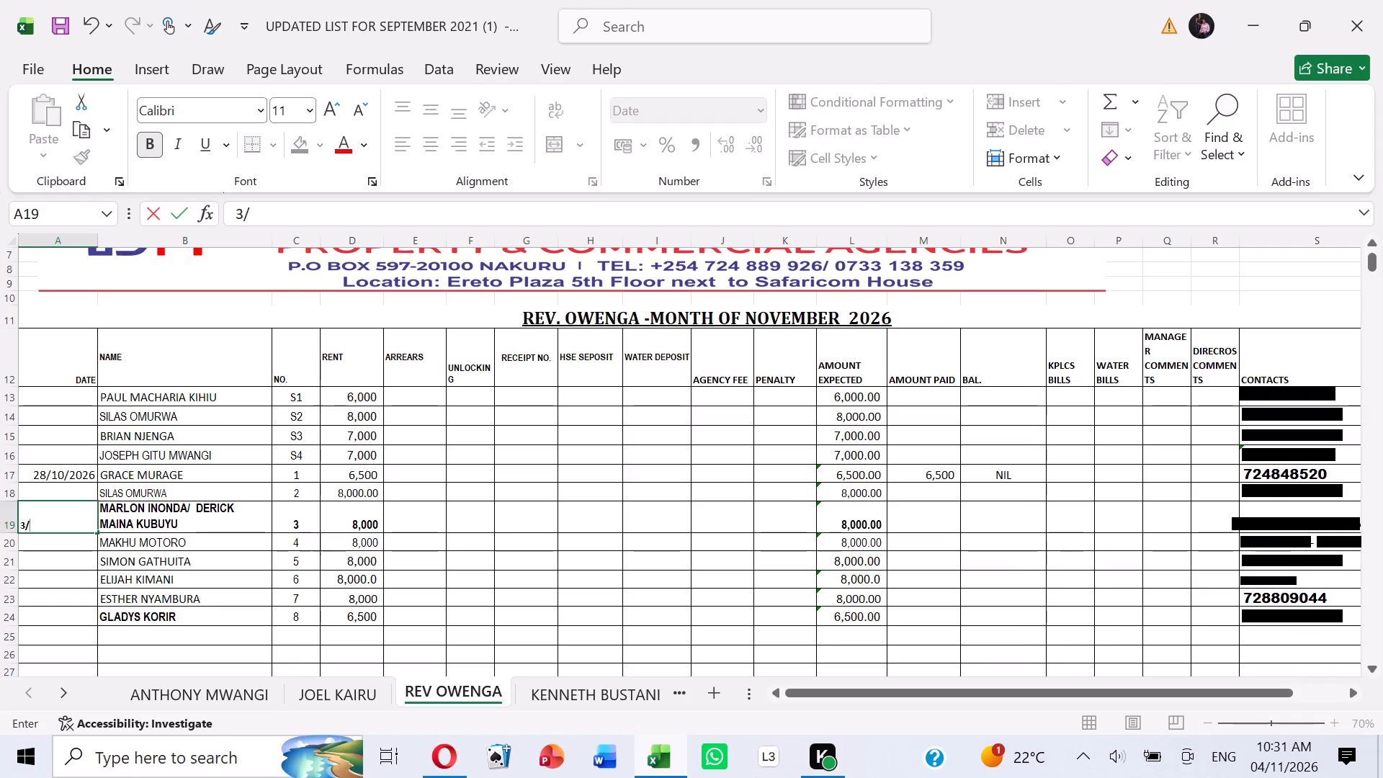
type("11/2026")
key("Right")
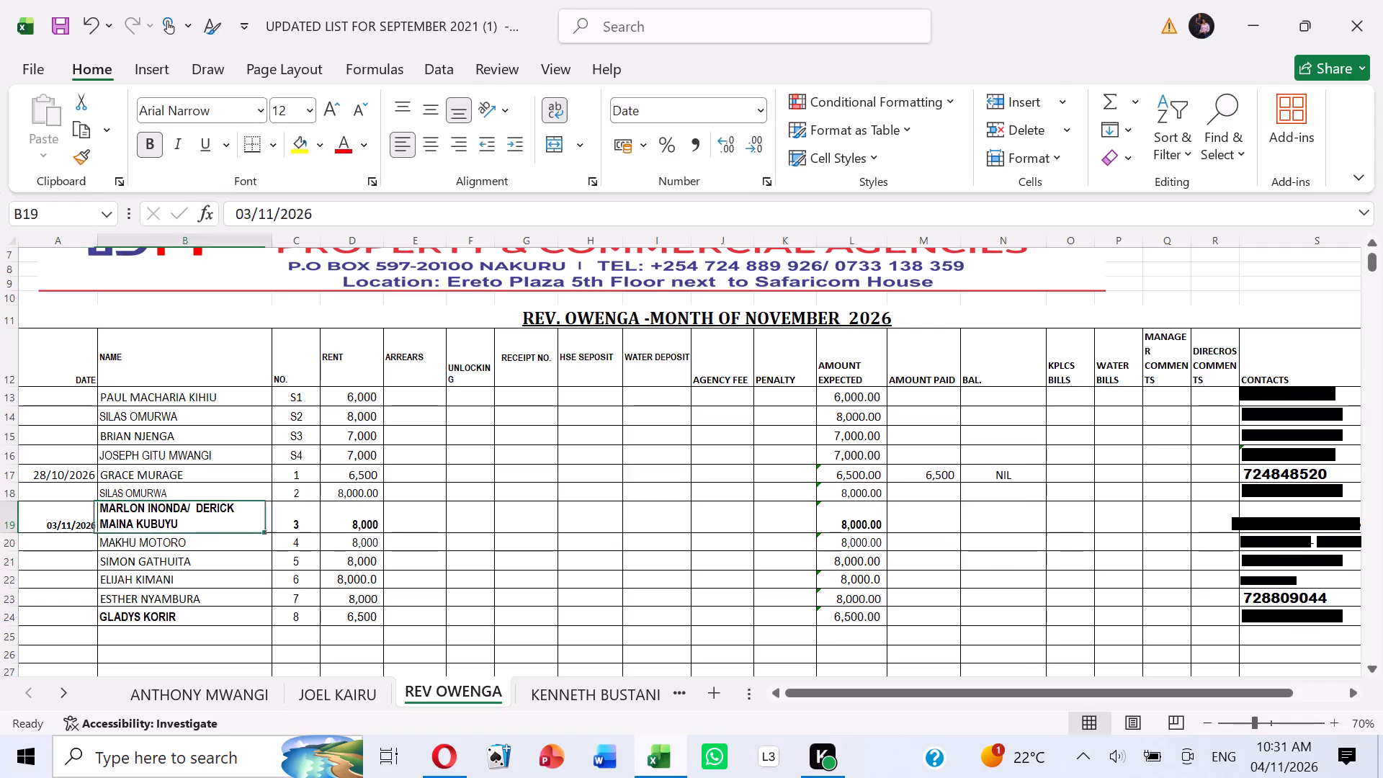
key("Right")
key("Right")
key("Right")
key("Right")
key("Right")
key("Right")
key("Right")
key("Right")
key("Right")
key("Right")
key("Right")
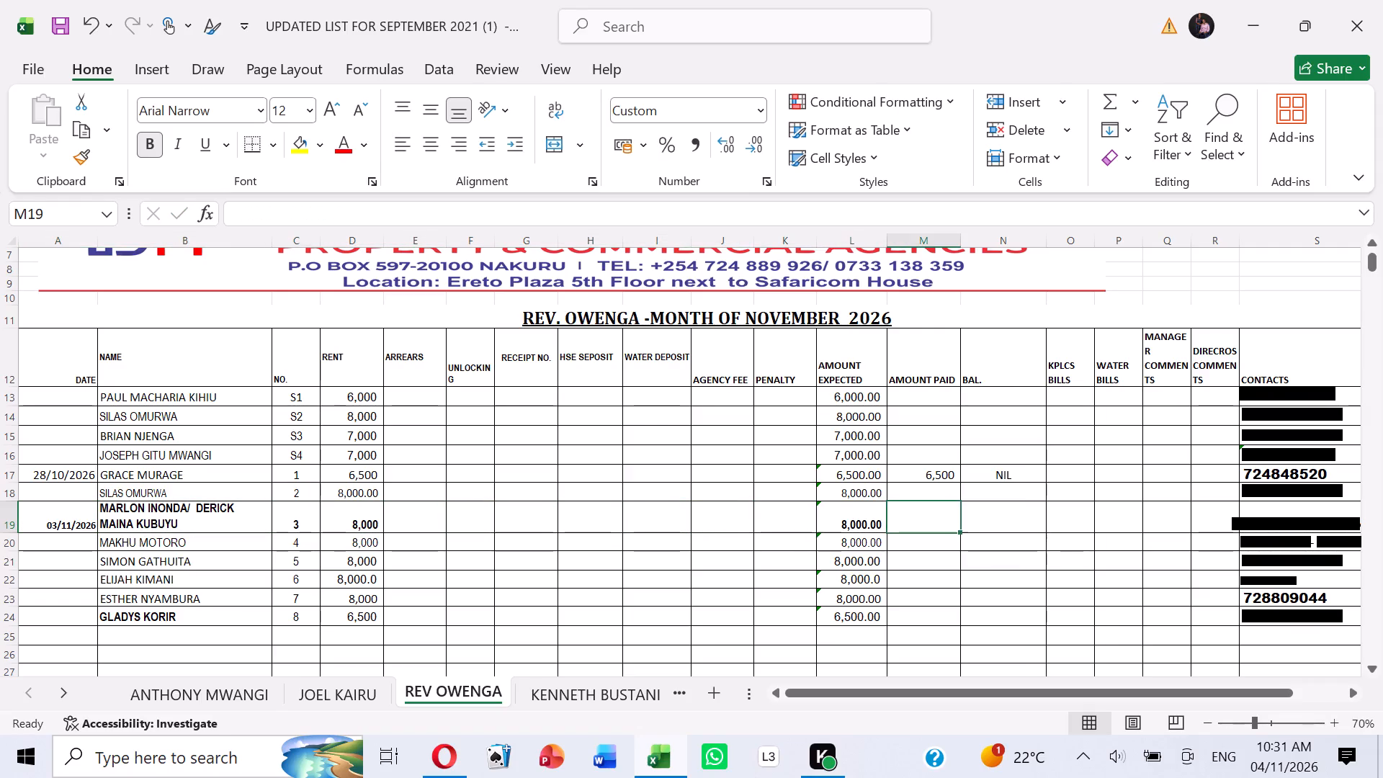
type("8000")
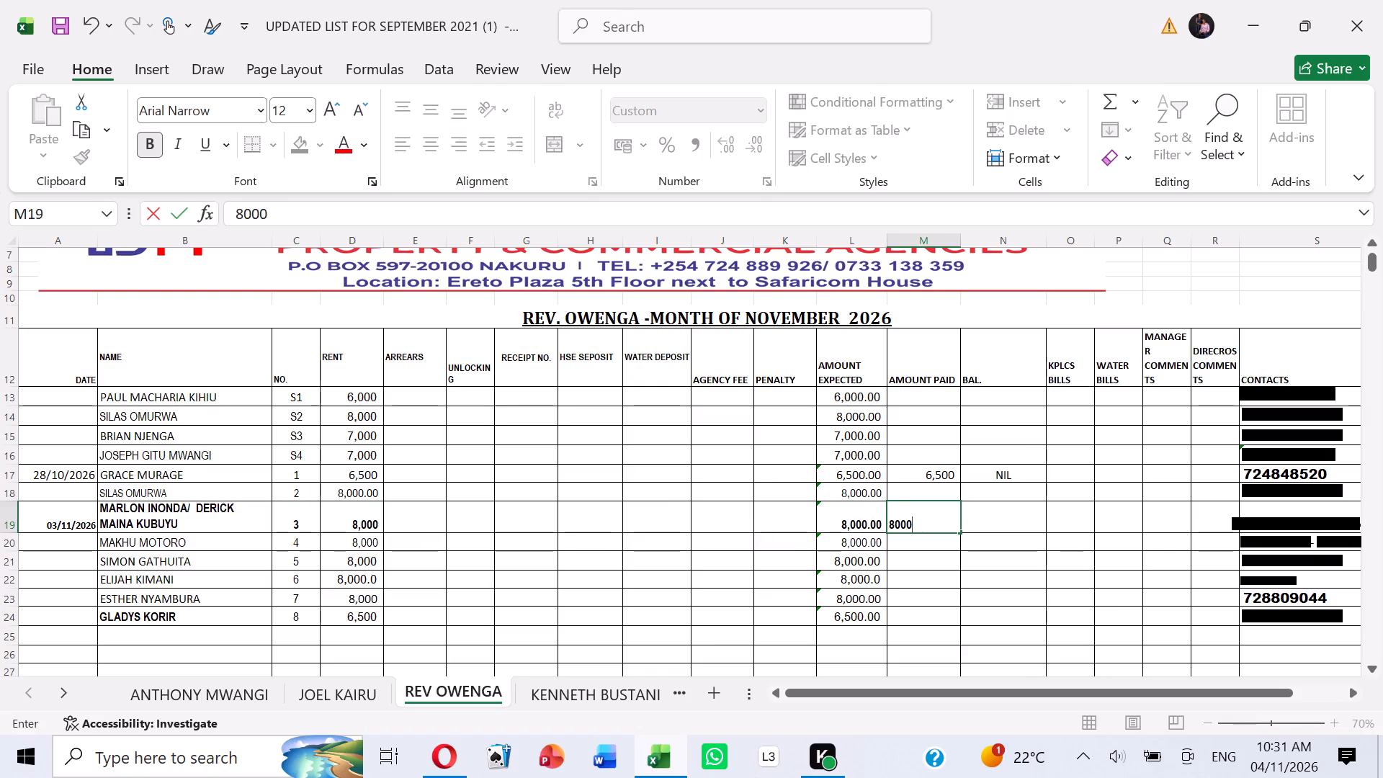
key("Right")
type("NIL")
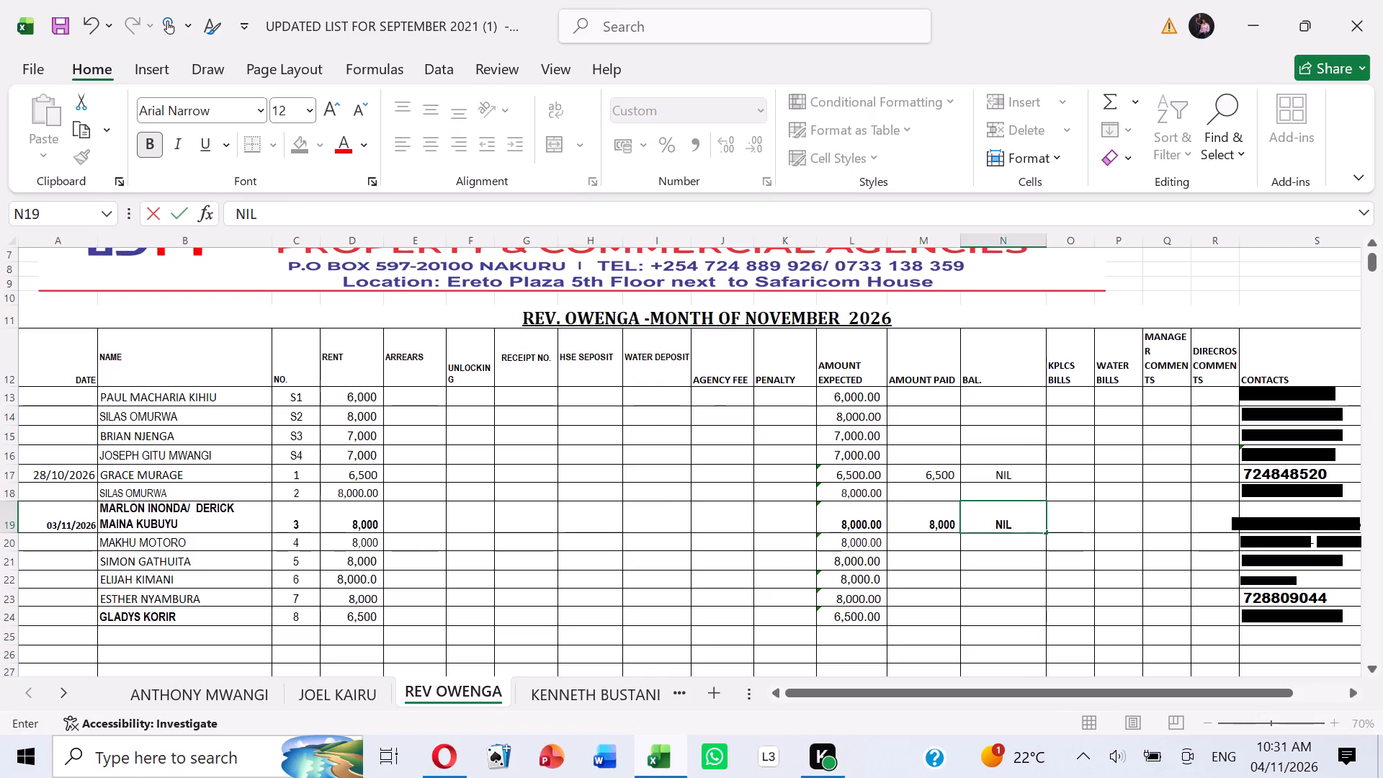
left_click(63, 17)
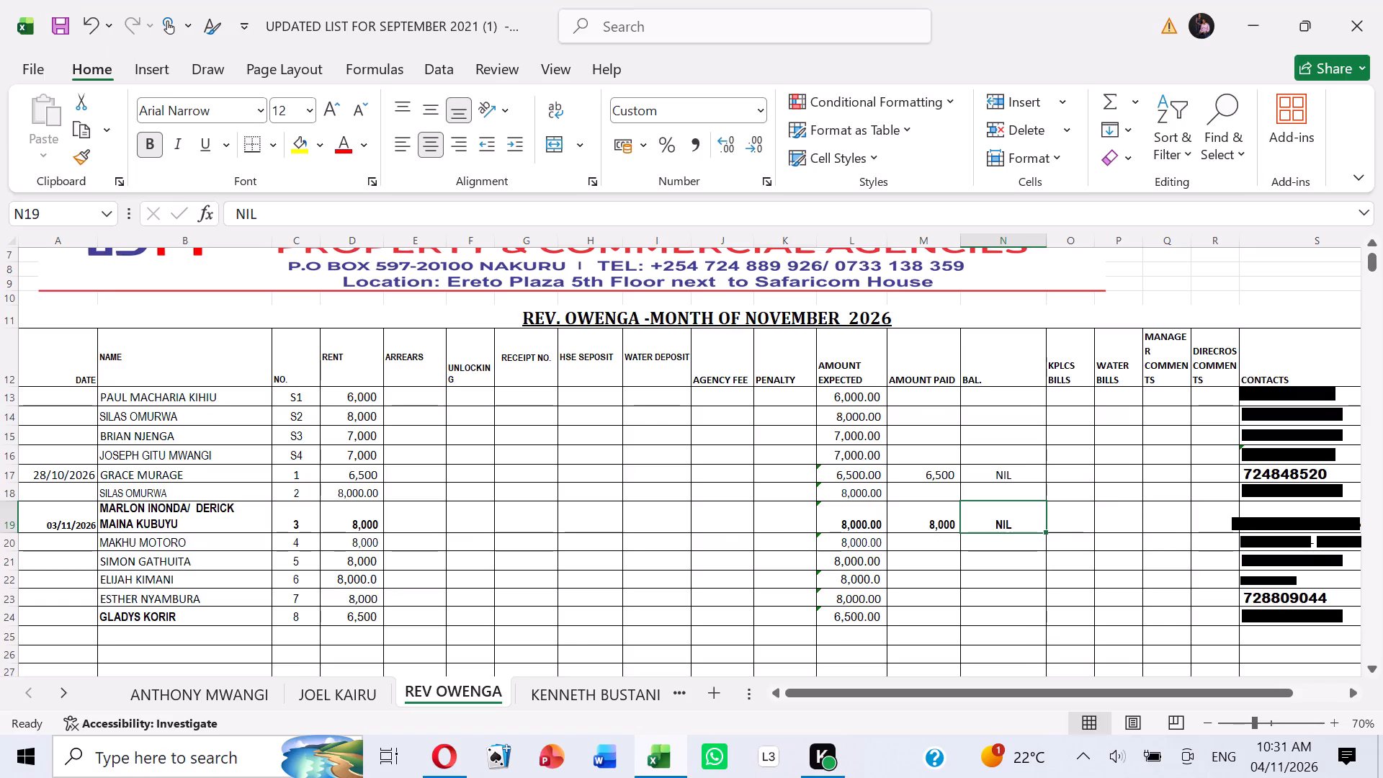
left_click(81, 614)
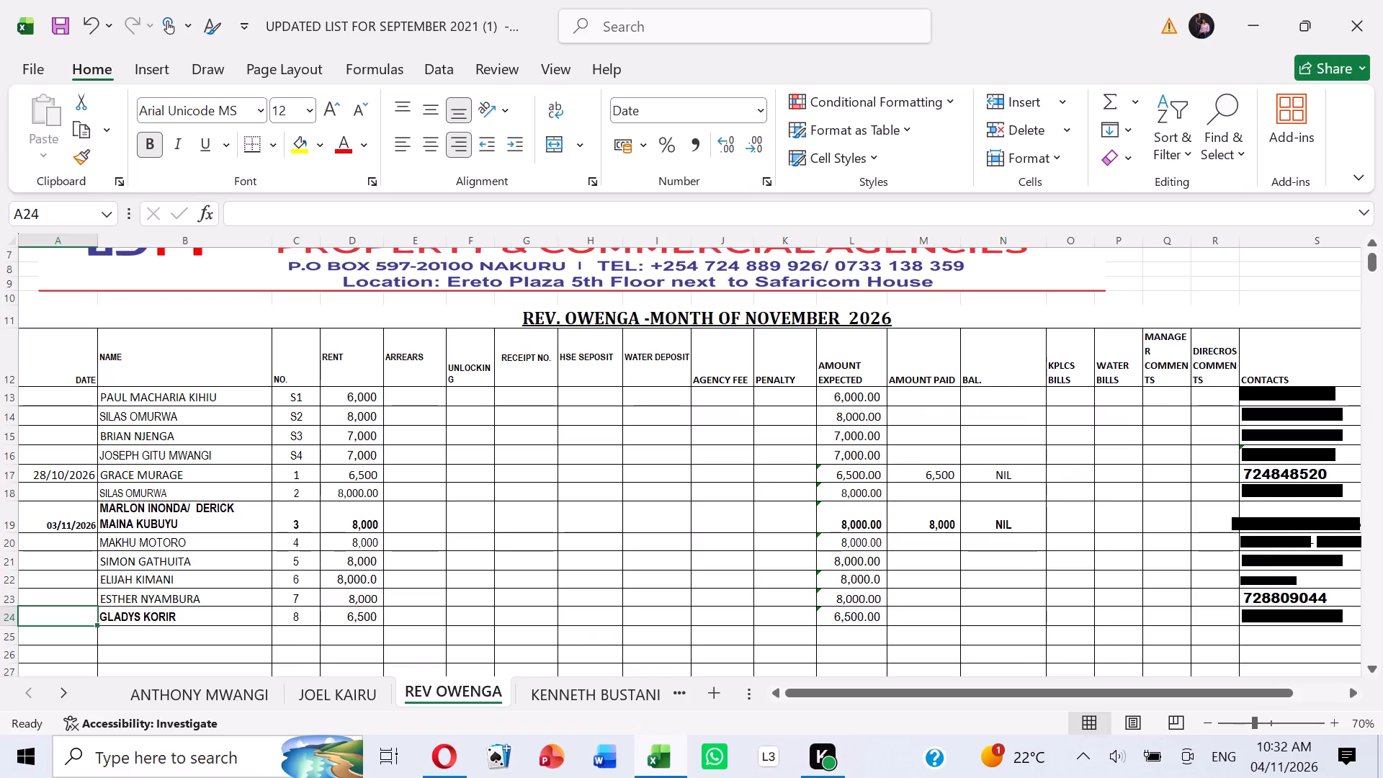
type("4/11/2026")
key("Right")
key("Right")
key("Right")
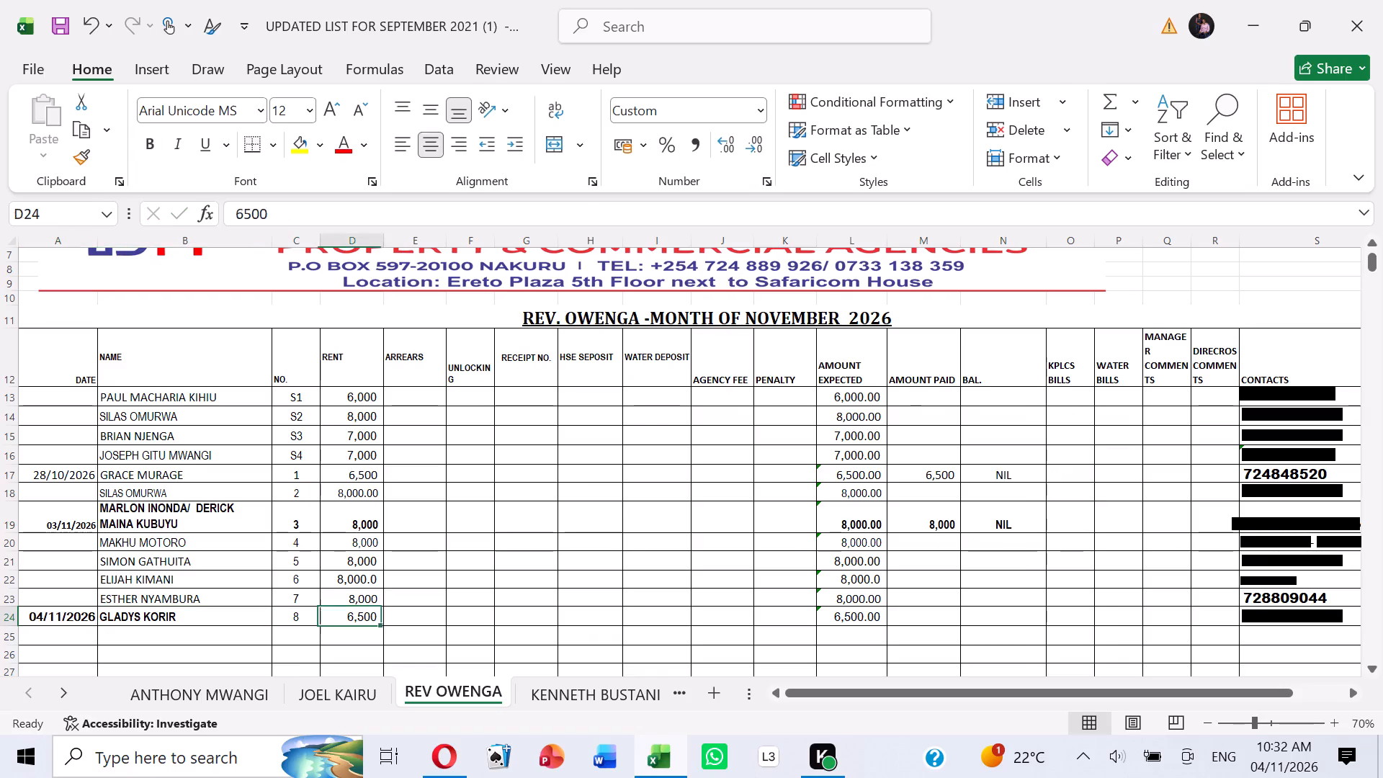
key("Right")
key("Right")
key("Right")
key("Right")
key("Right")
key("Right")
key("Right")
key("Right")
key("Right")
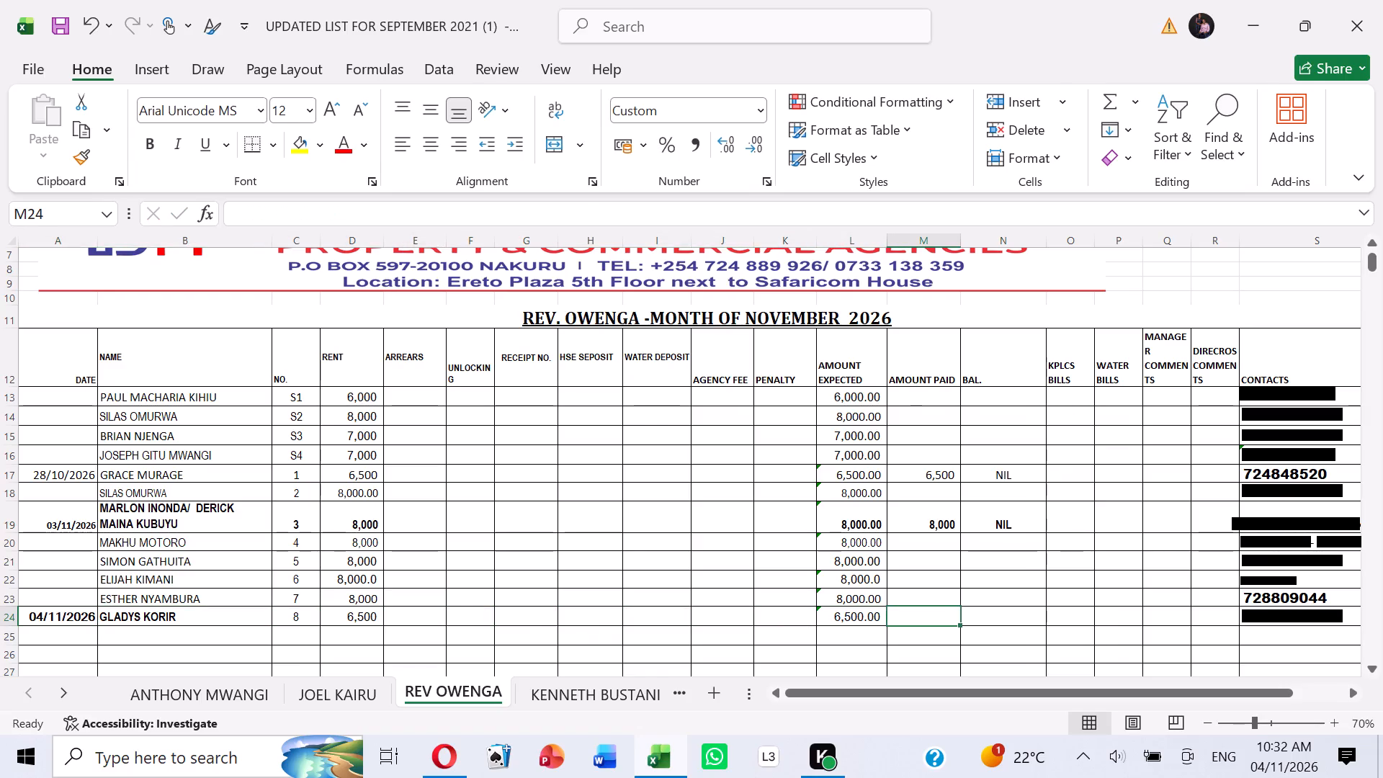
type("6500")
key("Right")
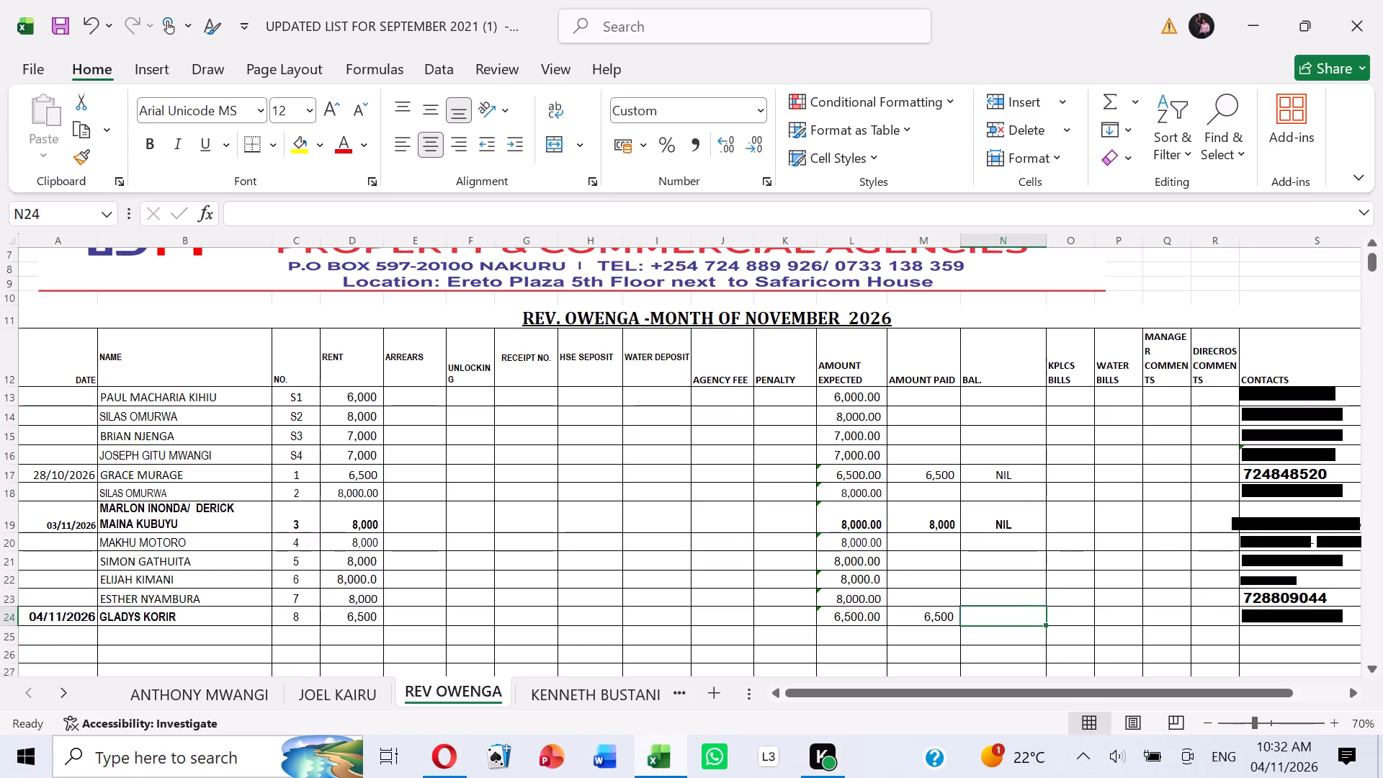
type("NIL")
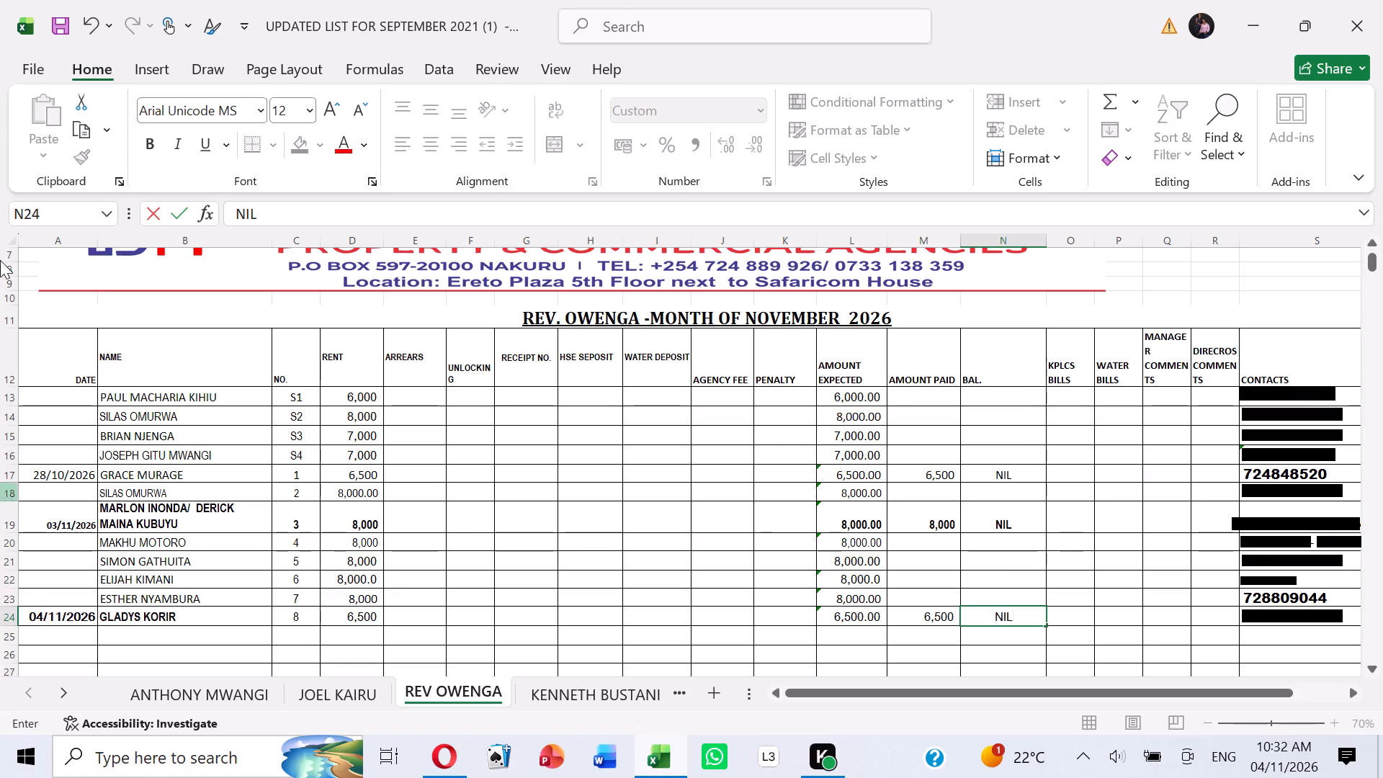
left_click(59, 23)
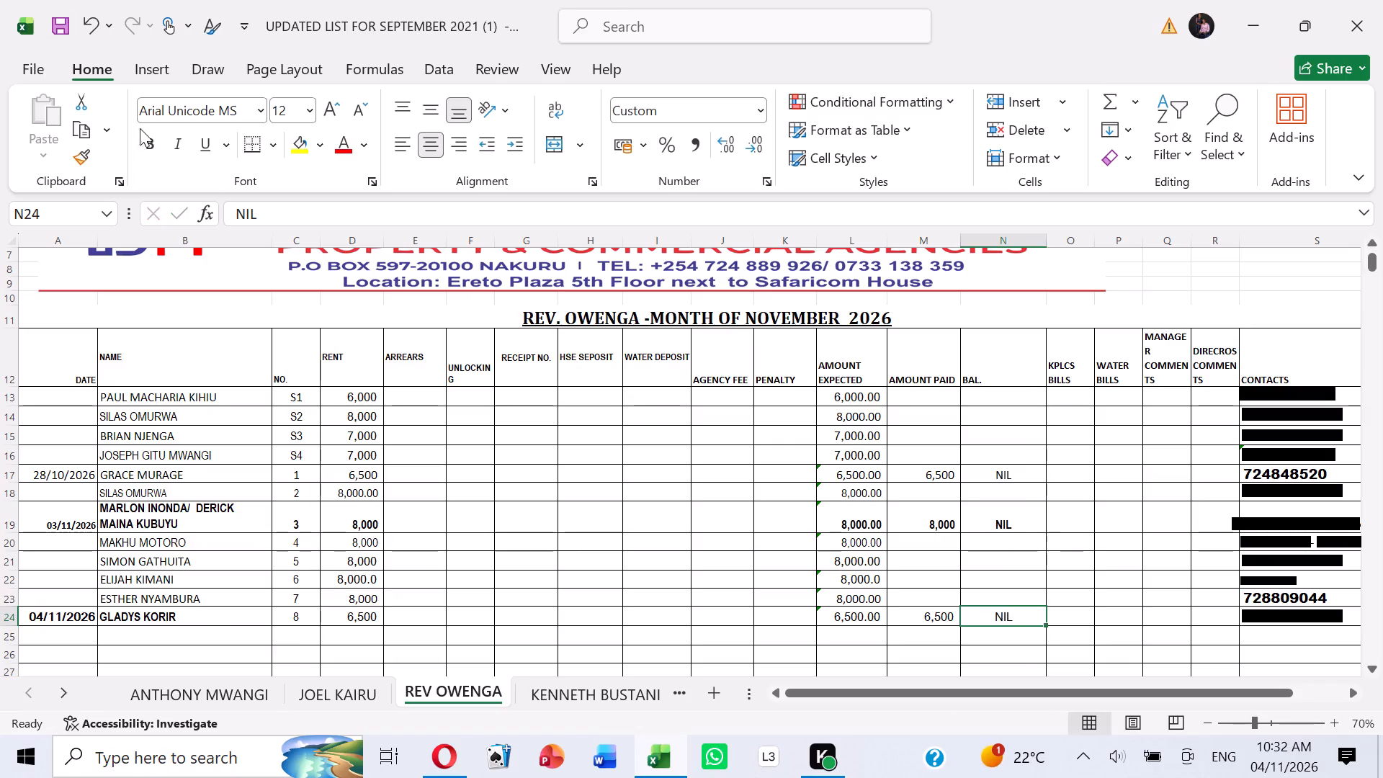
On the Bustani Huts sheet, record house 10's payment dated 04/11/2026 with amount paid 8,200 and balance NIL, and save the workbook.
left_click(556, 694)
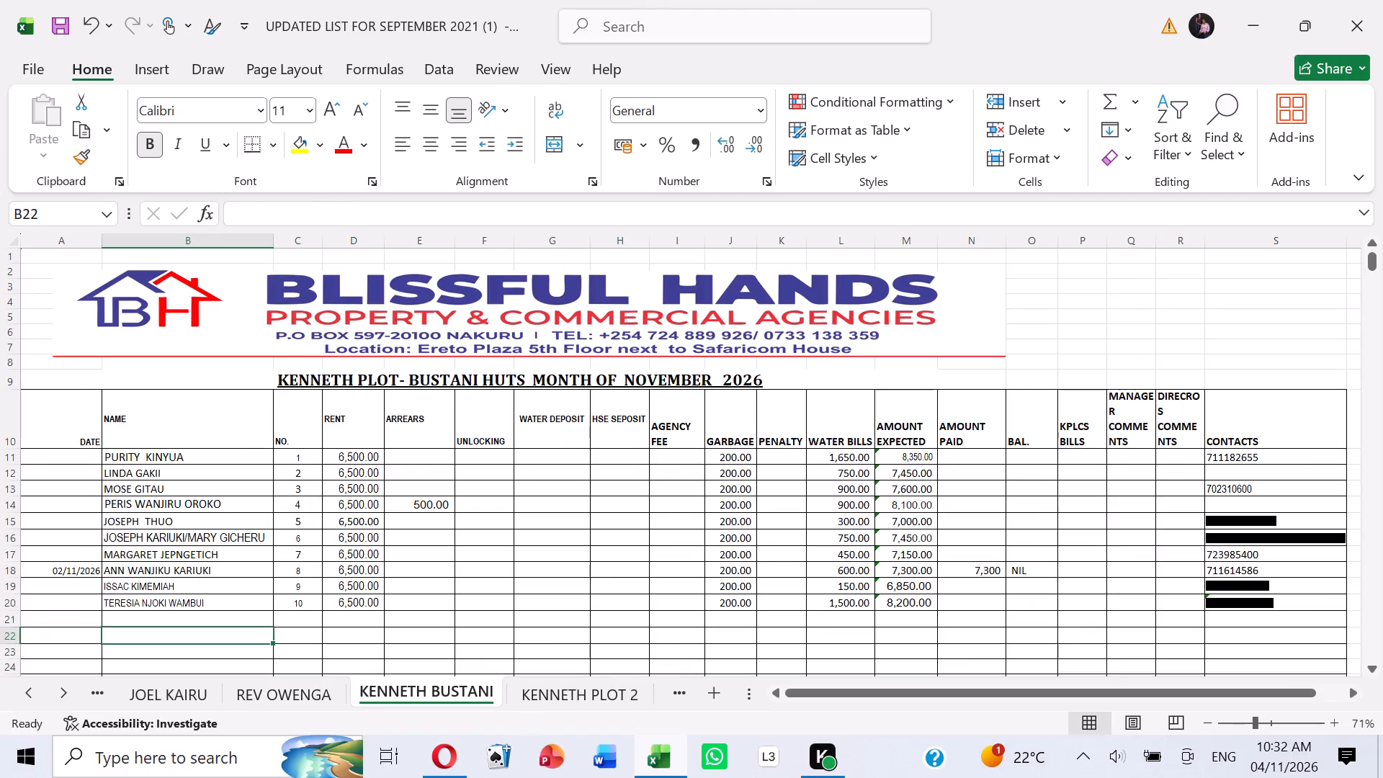
left_click(71, 607)
type("4/")
type("11/2026")
key("Right")
key("Right")
key("Right")
key("Right")
key("Right")
key("Right")
key("Right")
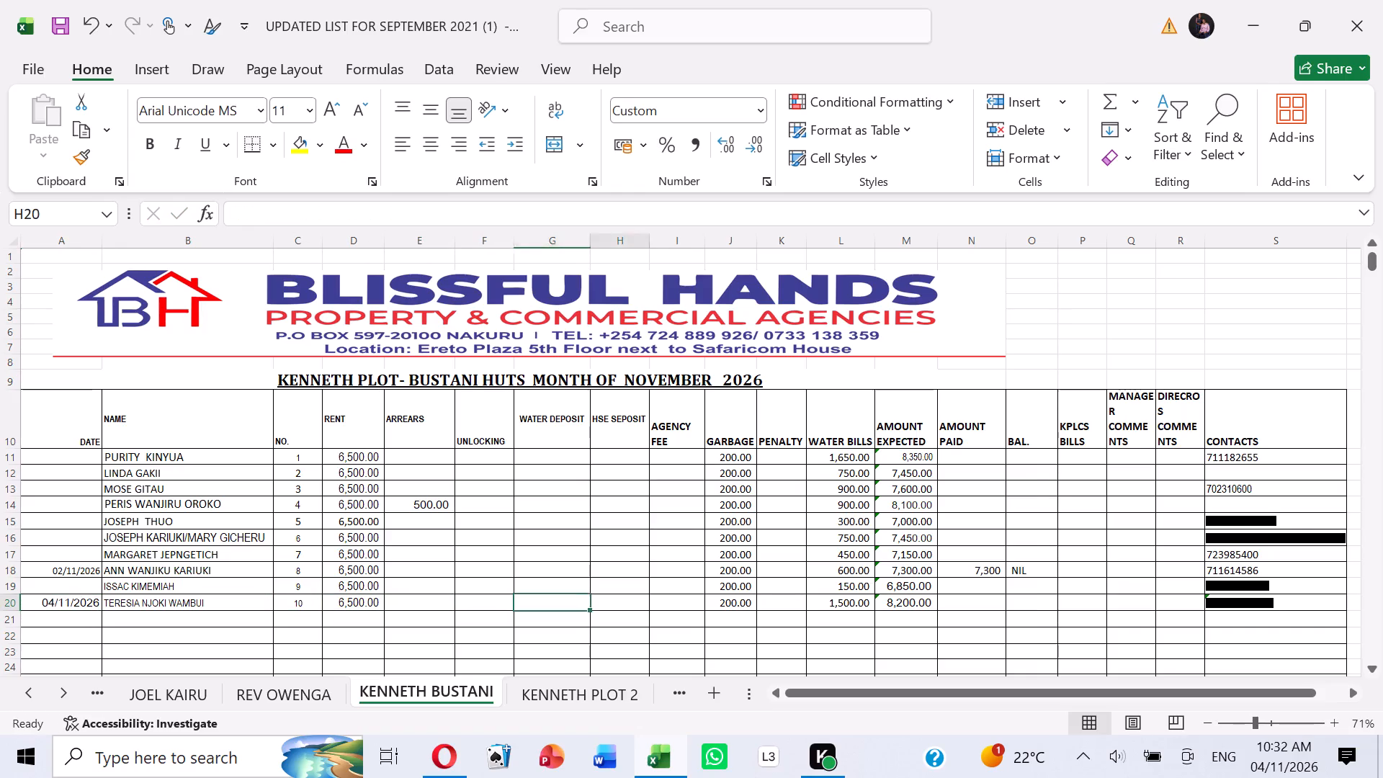
key("Right")
key("Right")
key("Right")
key("Right")
key("Right")
key("Right")
key("Right")
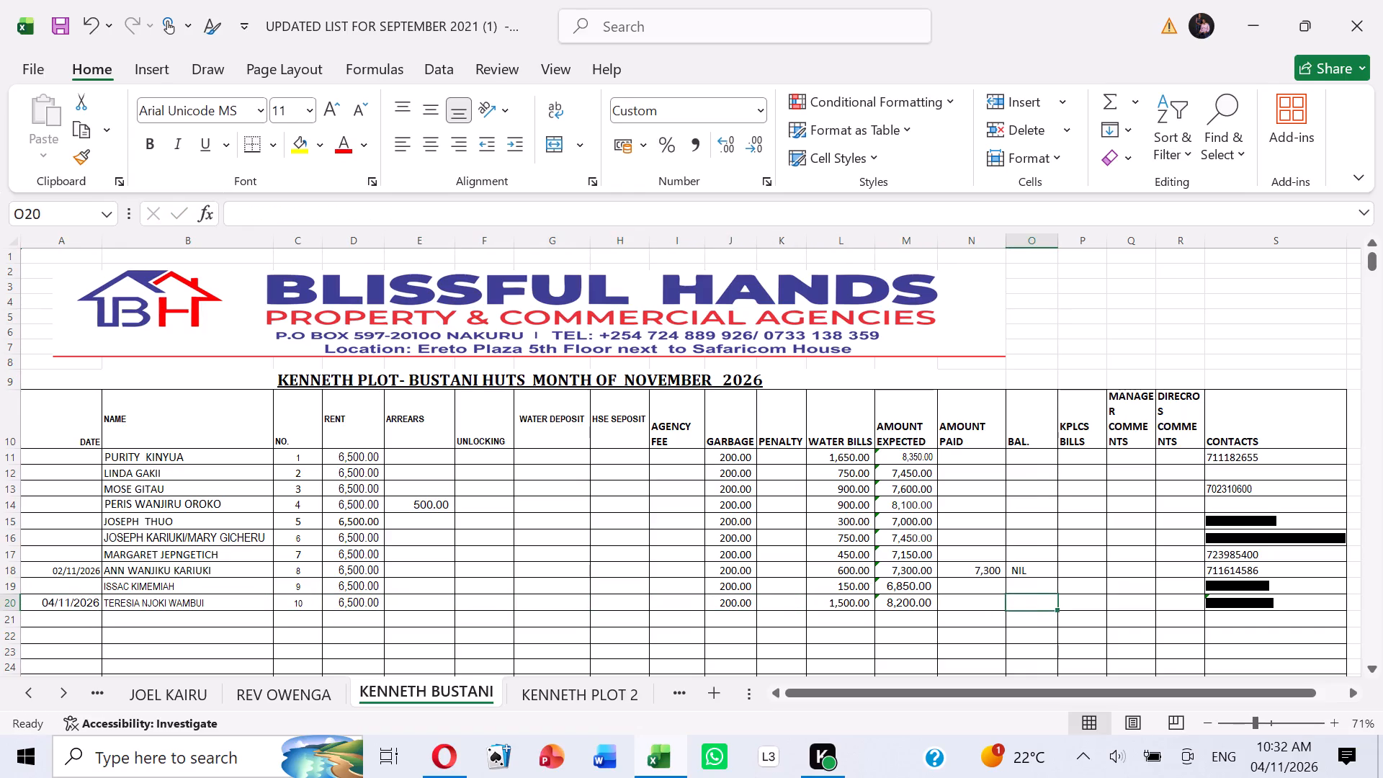
key("Left")
type("8200")
key("Right")
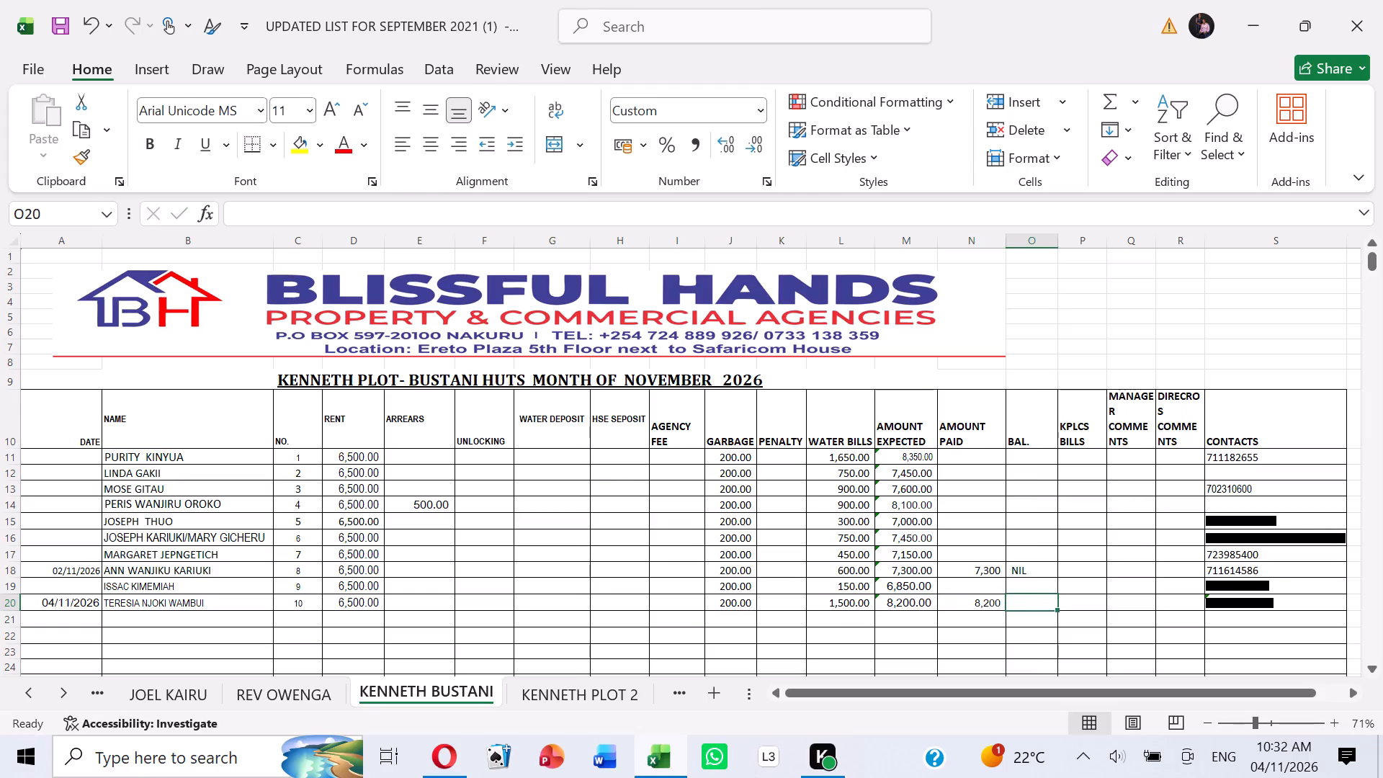
type("NIL")
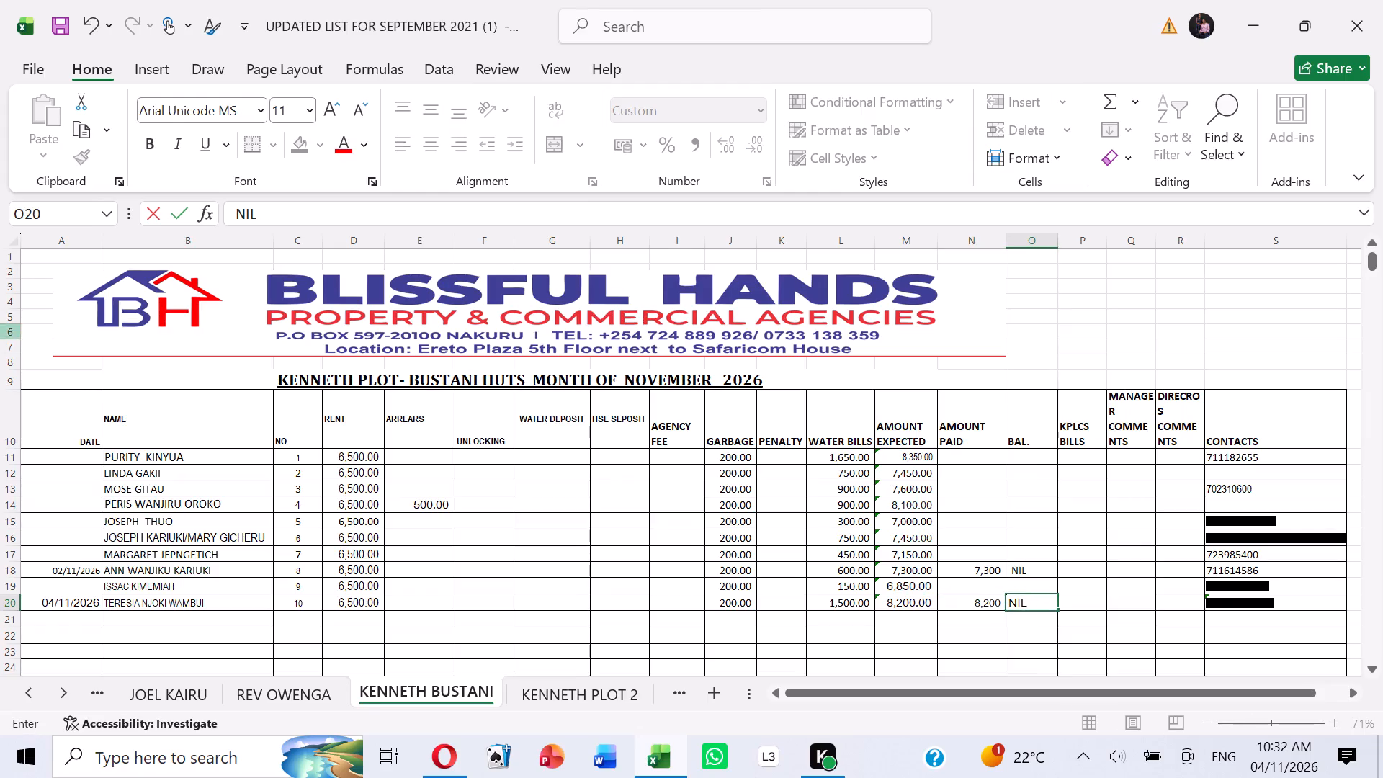
left_click(63, 18)
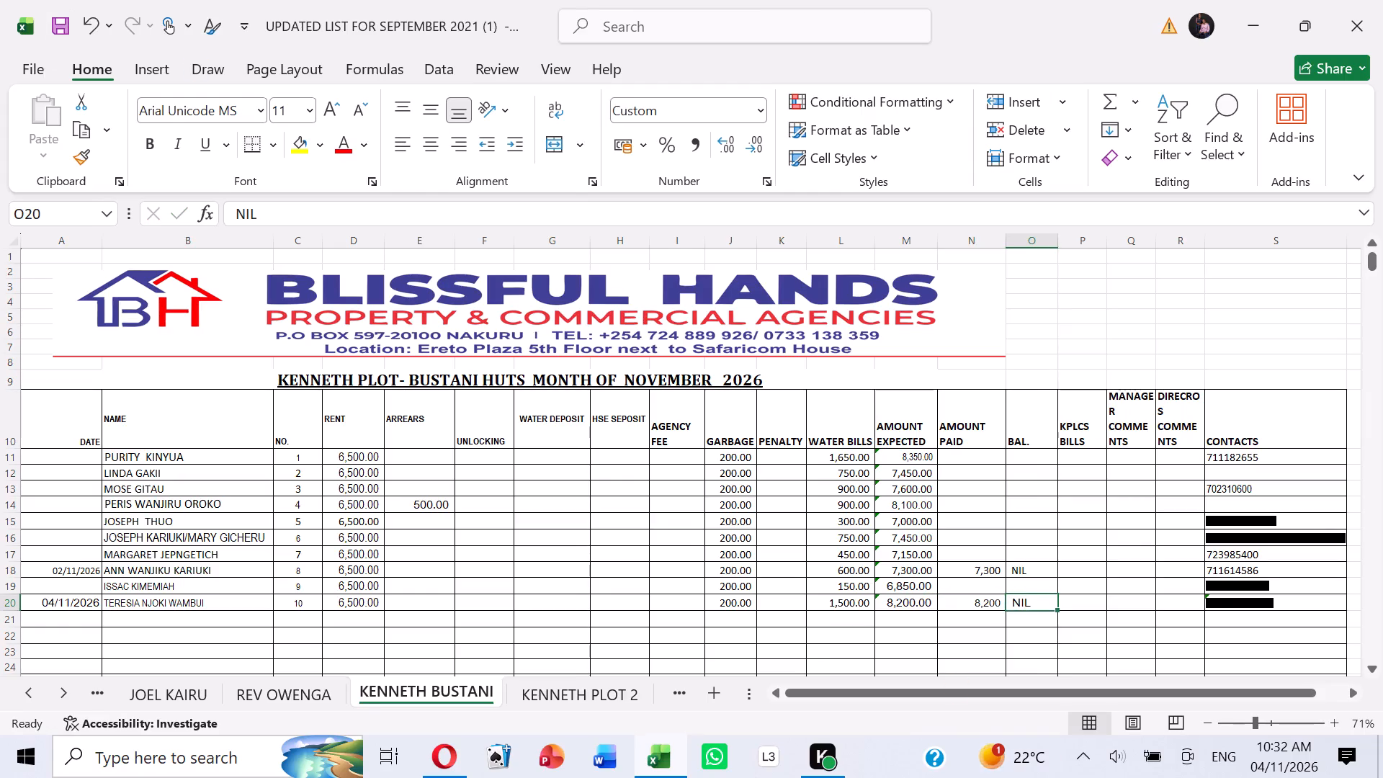
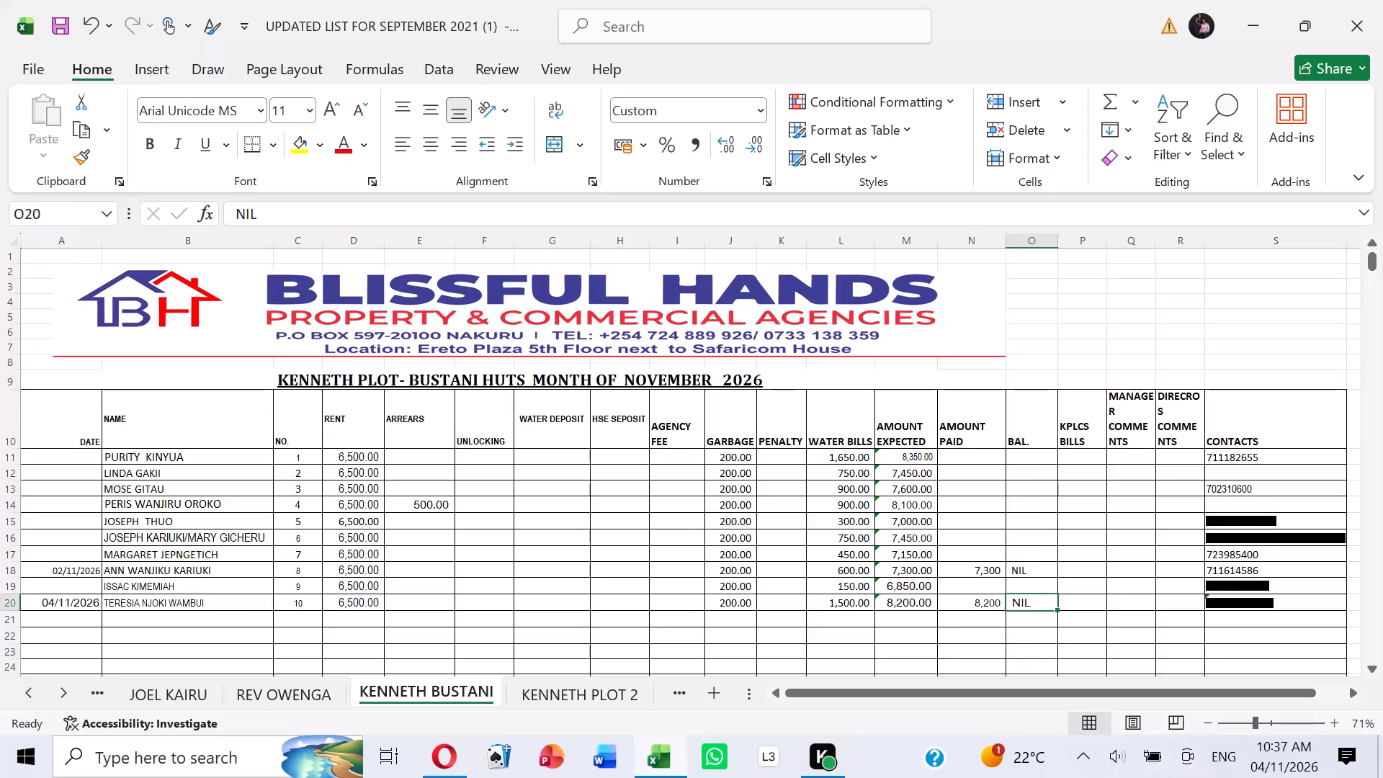
left_click(241, 691)
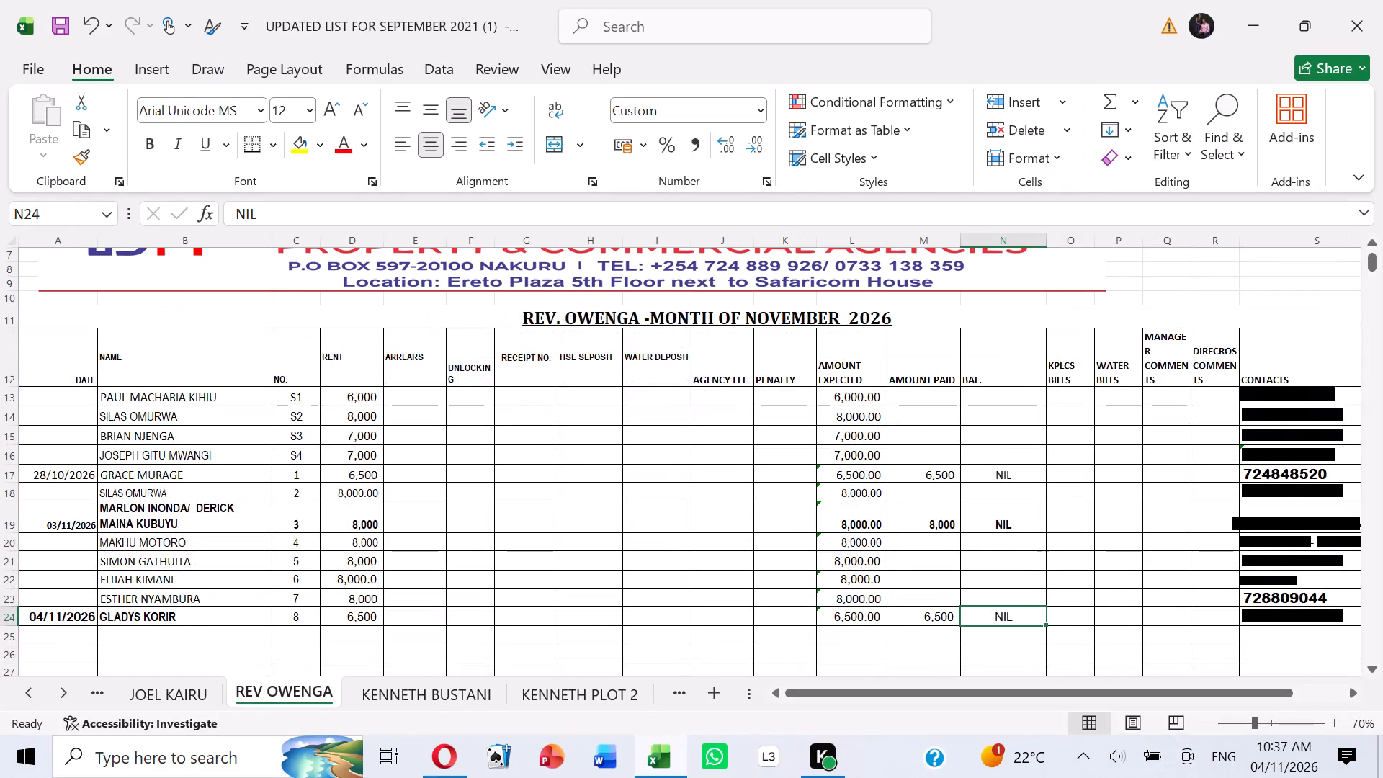
left_click(46, 428)
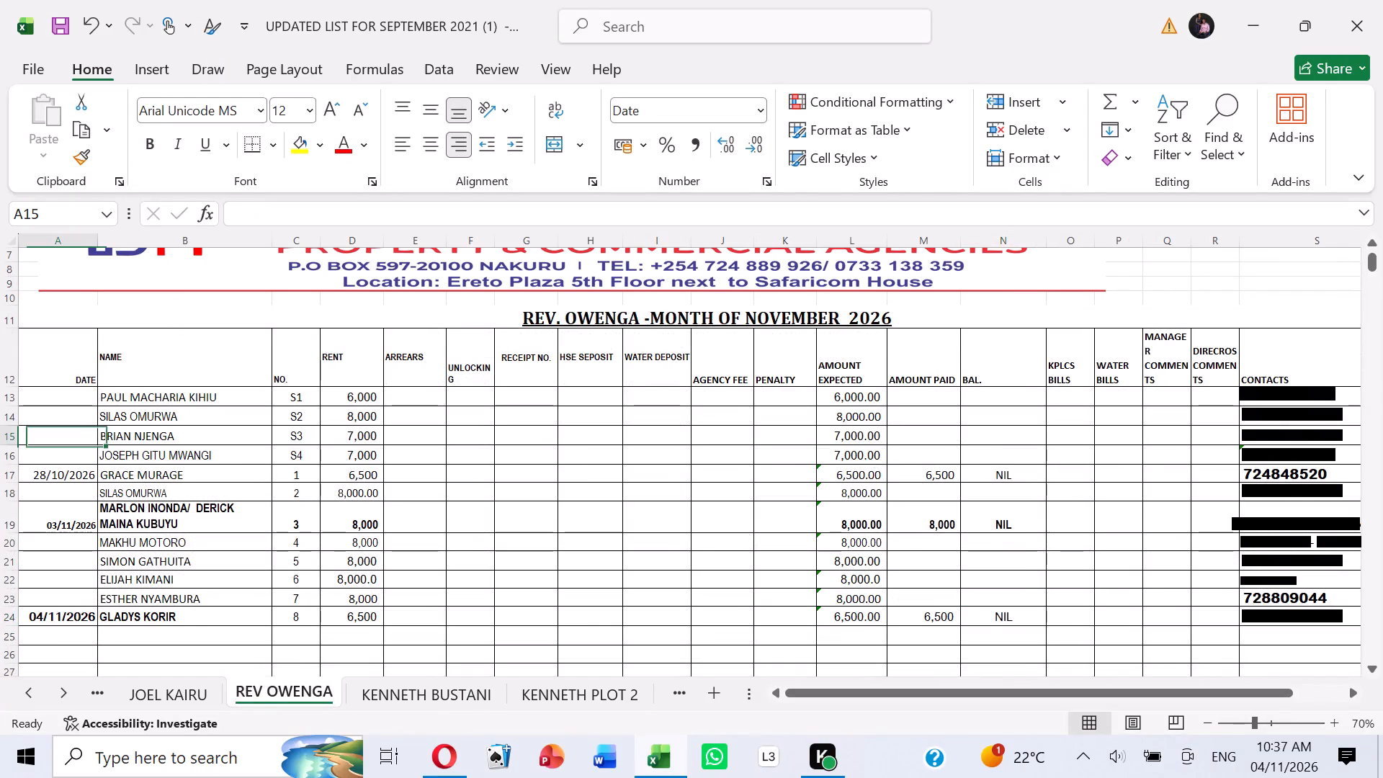
type("4/")
type("11/2026")
key("Right")
key("Right")
key("Right")
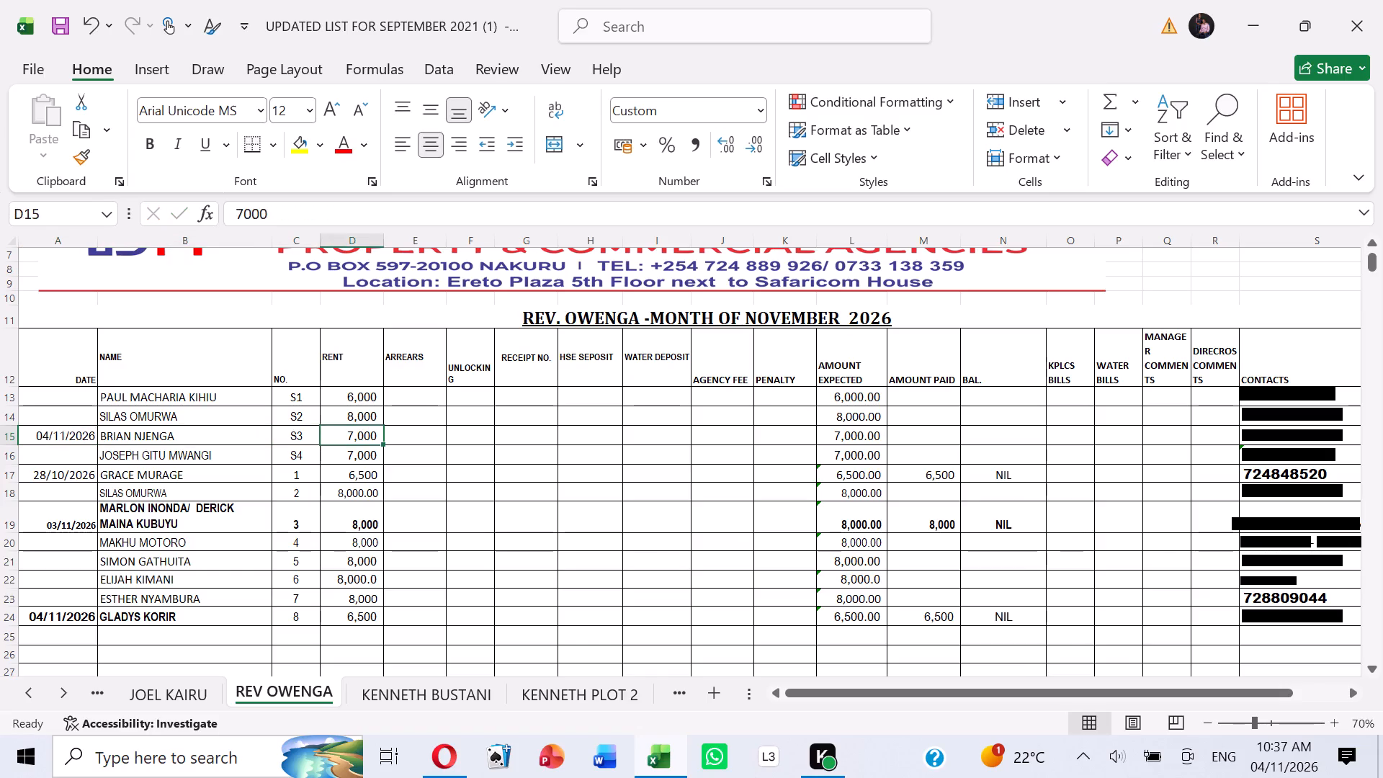
key("Right")
key("Right")
key("Right")
key("Right")
key("Right")
key("Right")
key("Right")
key("Right")
key("Right")
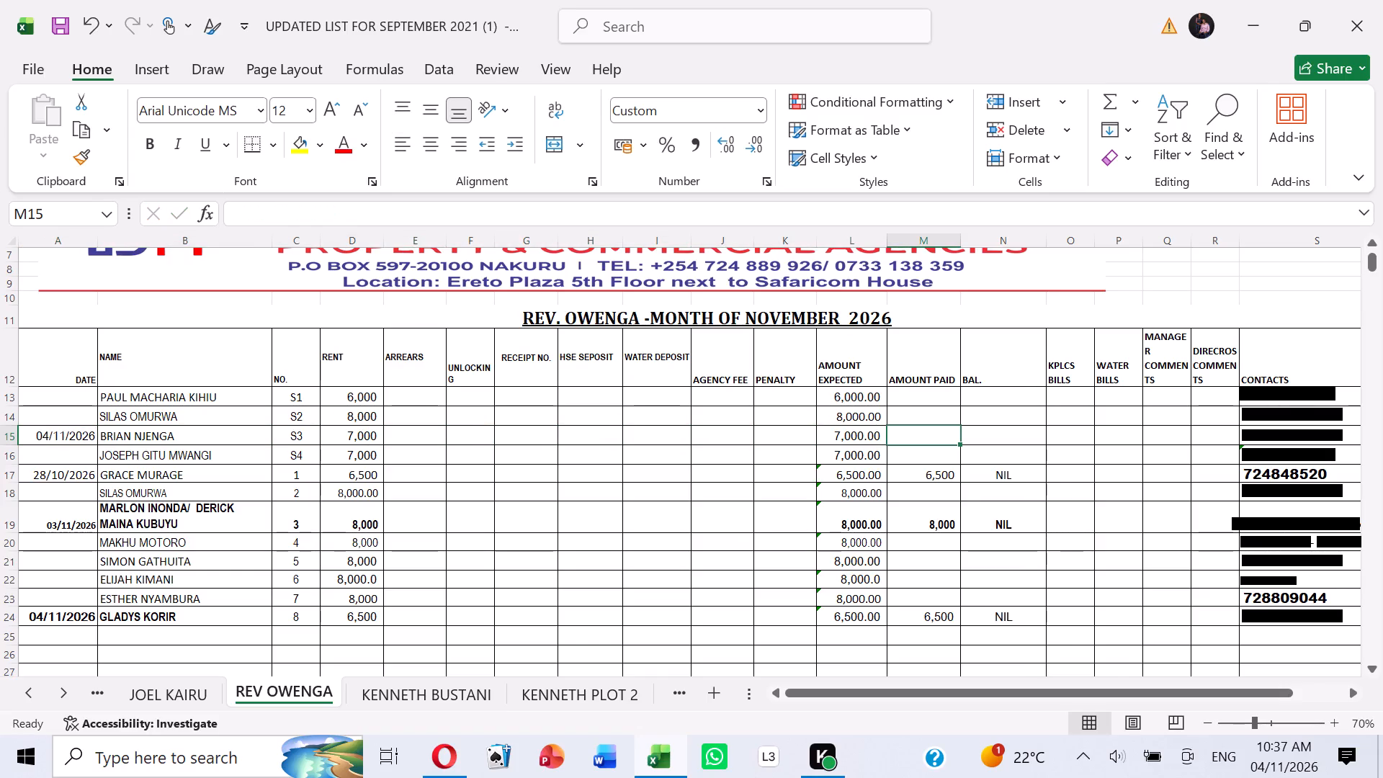
type("7000")
key("Right")
type("NIL")
key("ctrl+s")
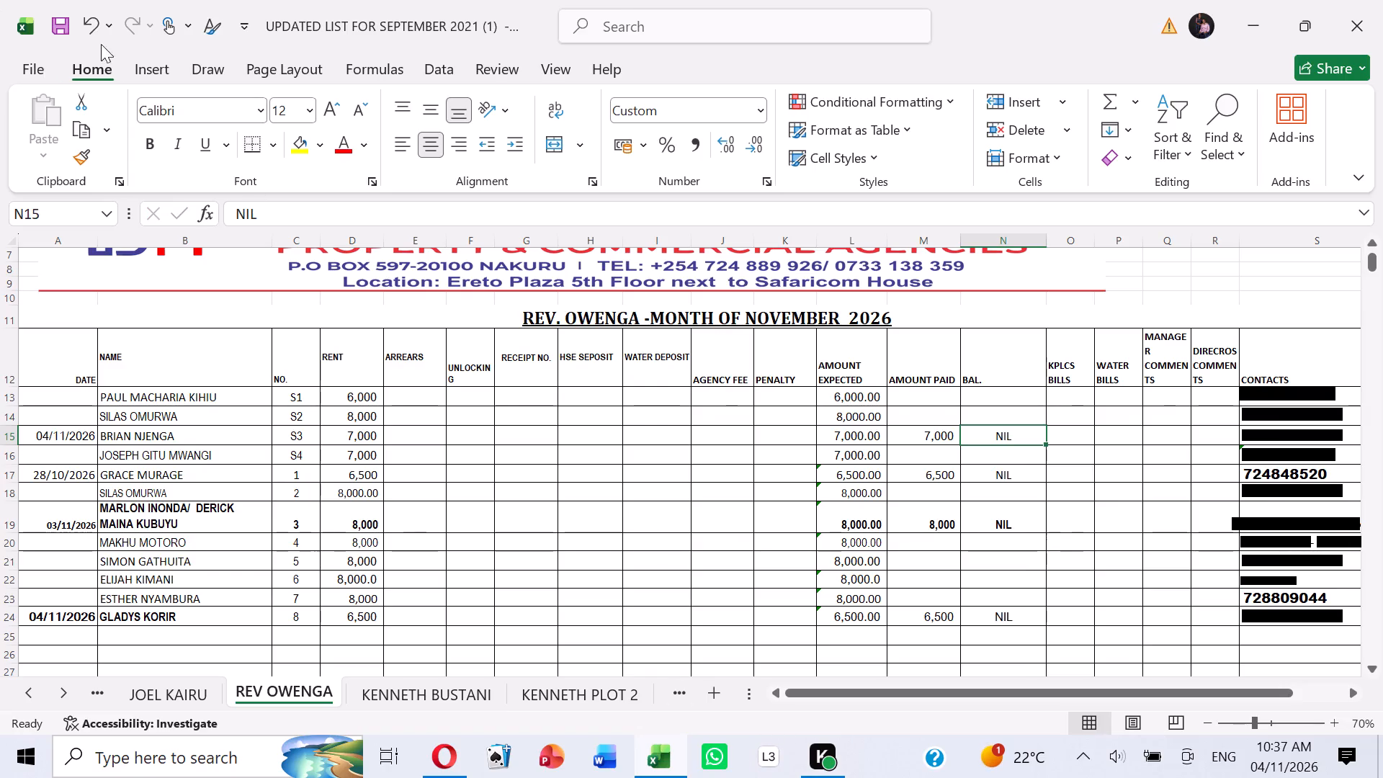
left_click(57, 21)
left_click(398, 699)
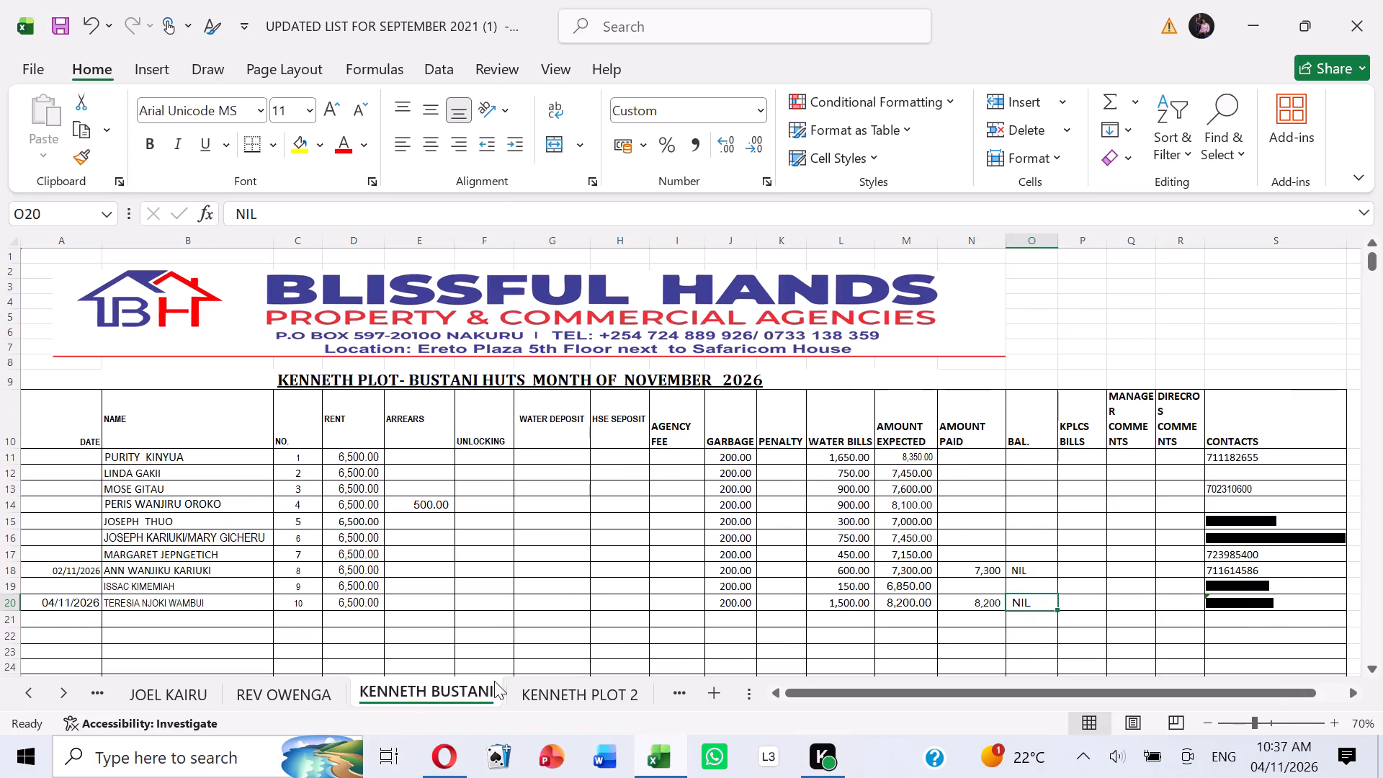
left_click(656, 632)
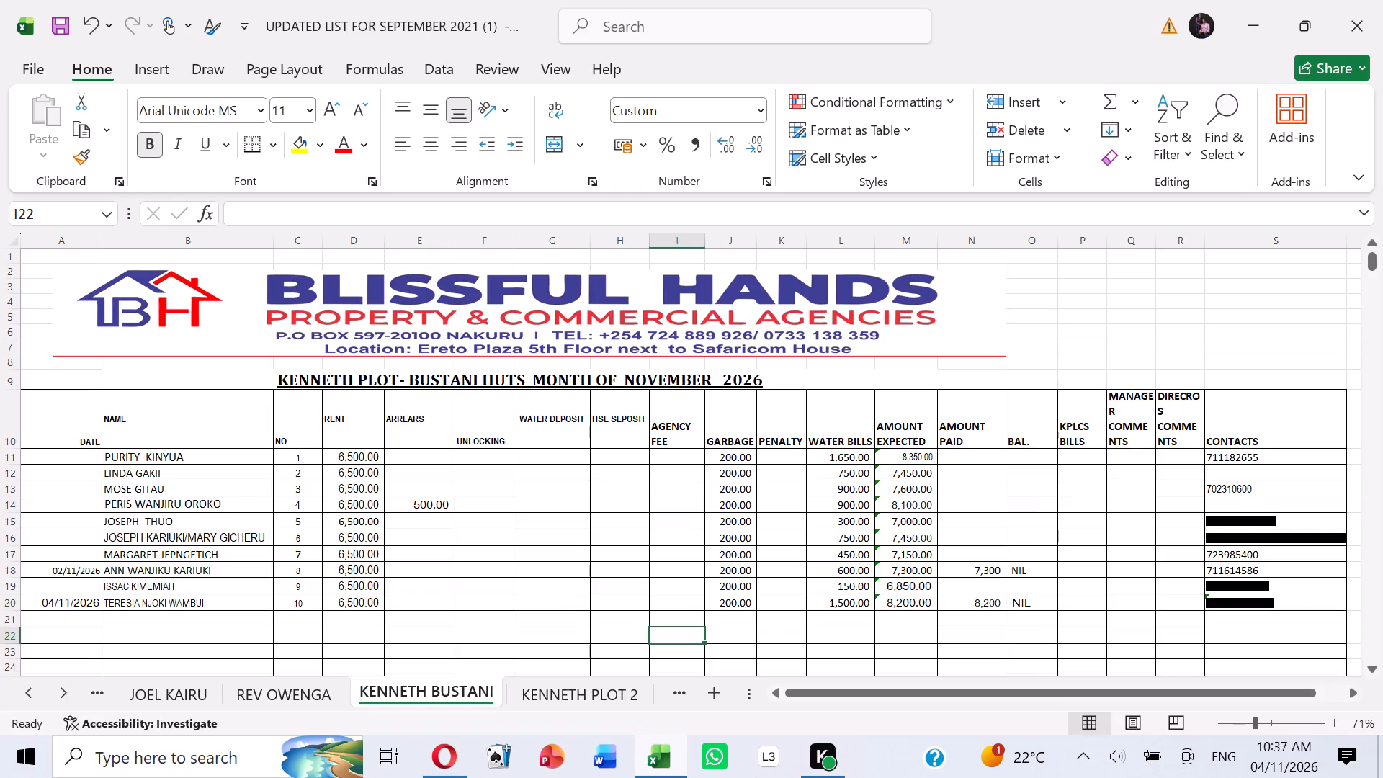
left_click(60, 29)
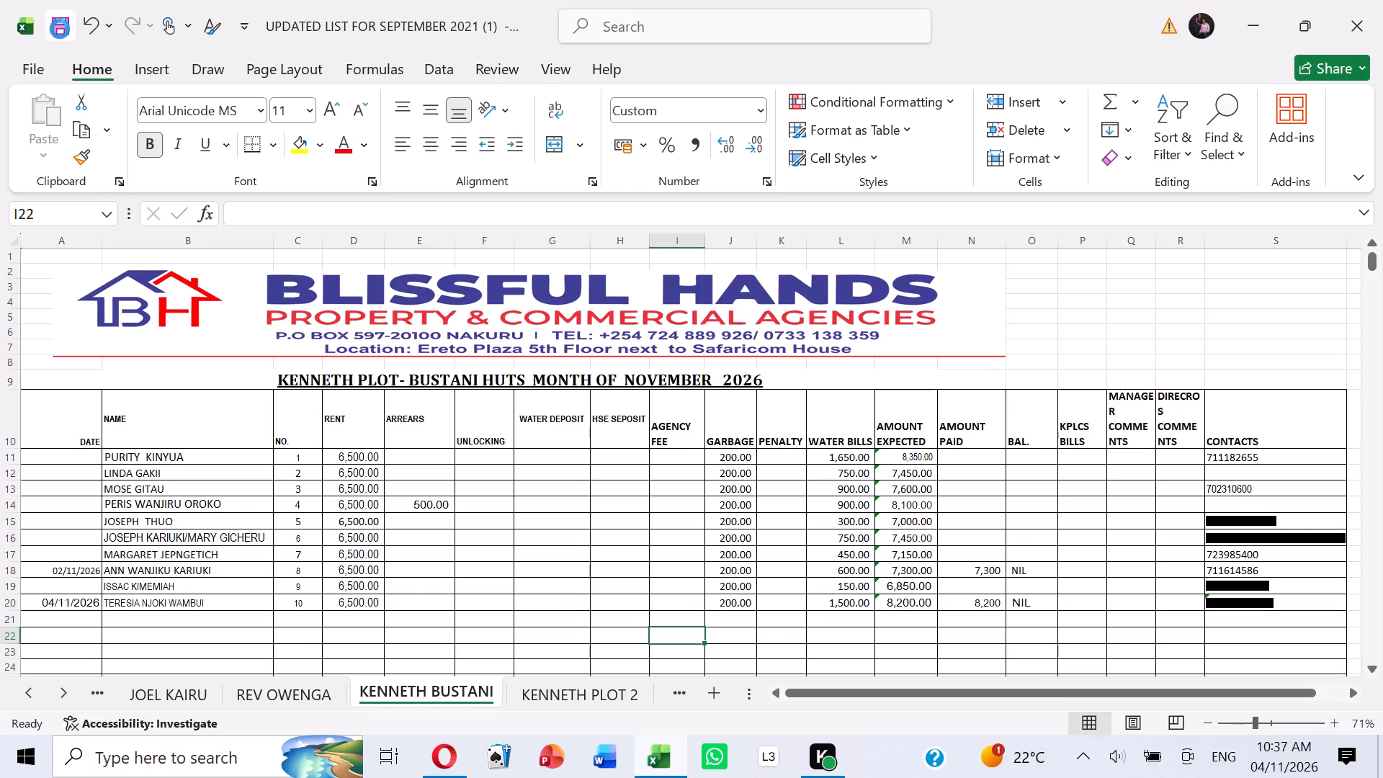
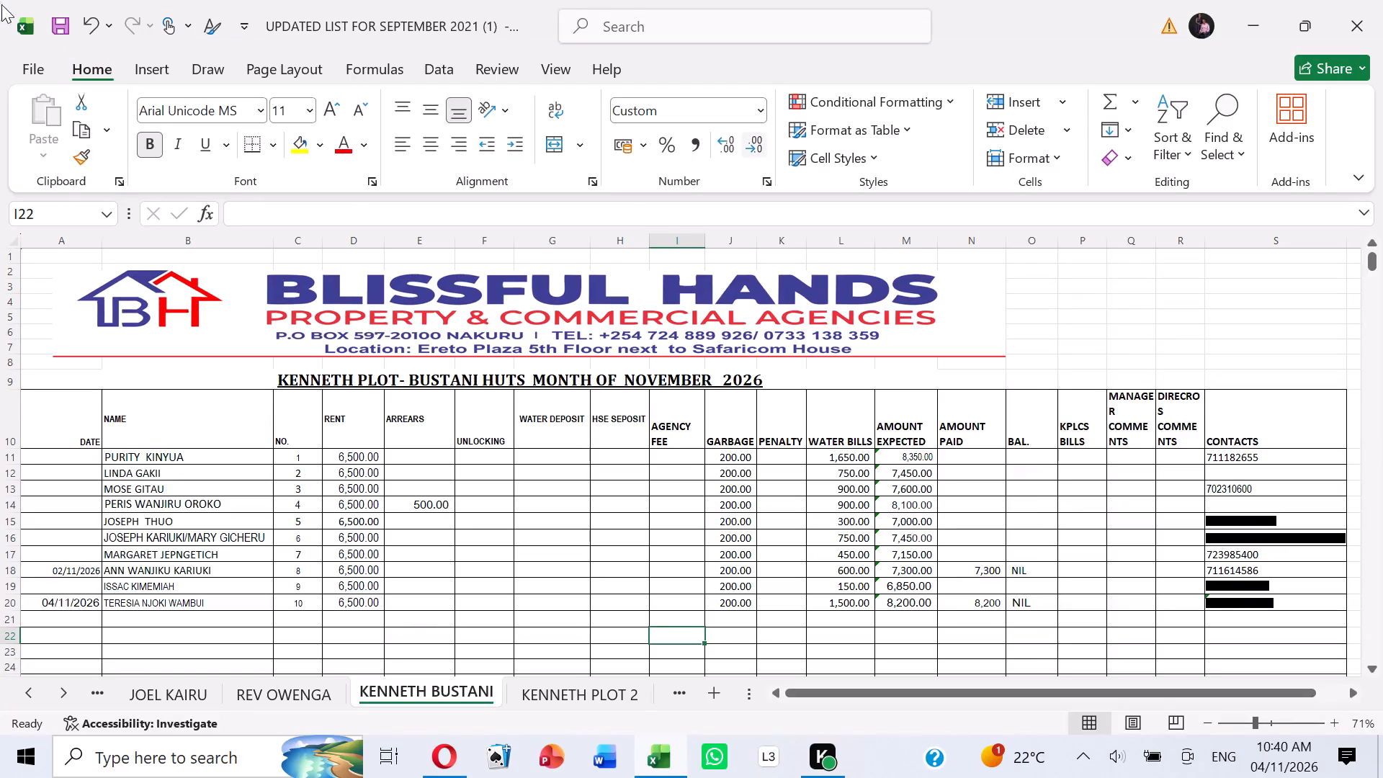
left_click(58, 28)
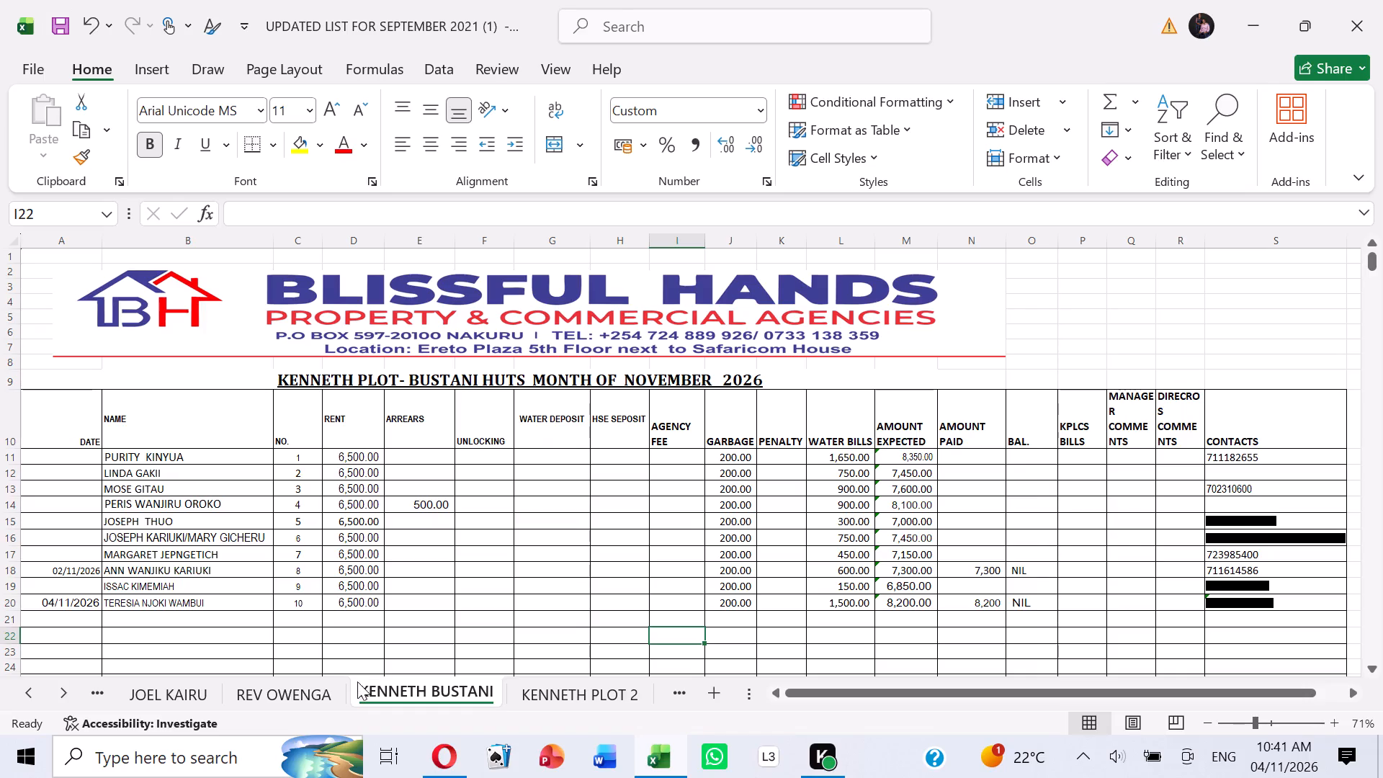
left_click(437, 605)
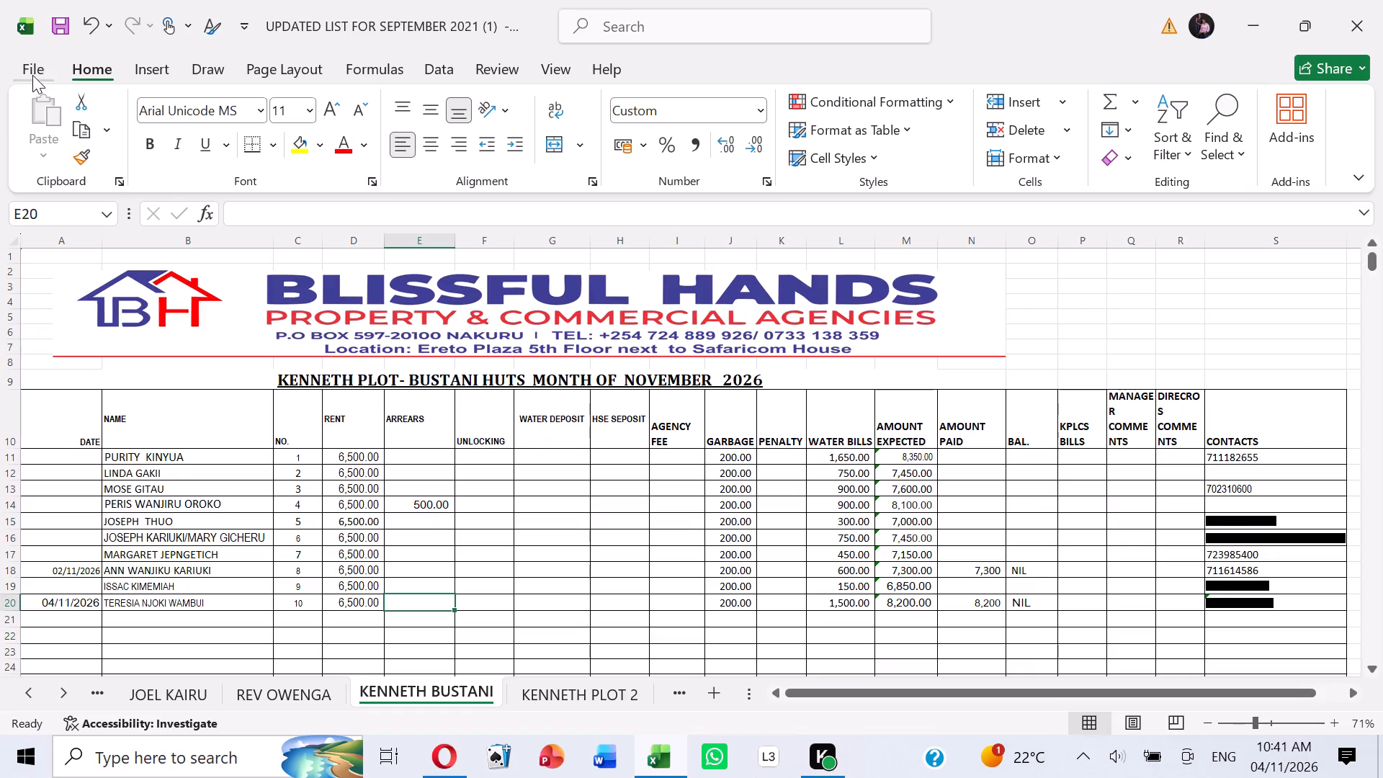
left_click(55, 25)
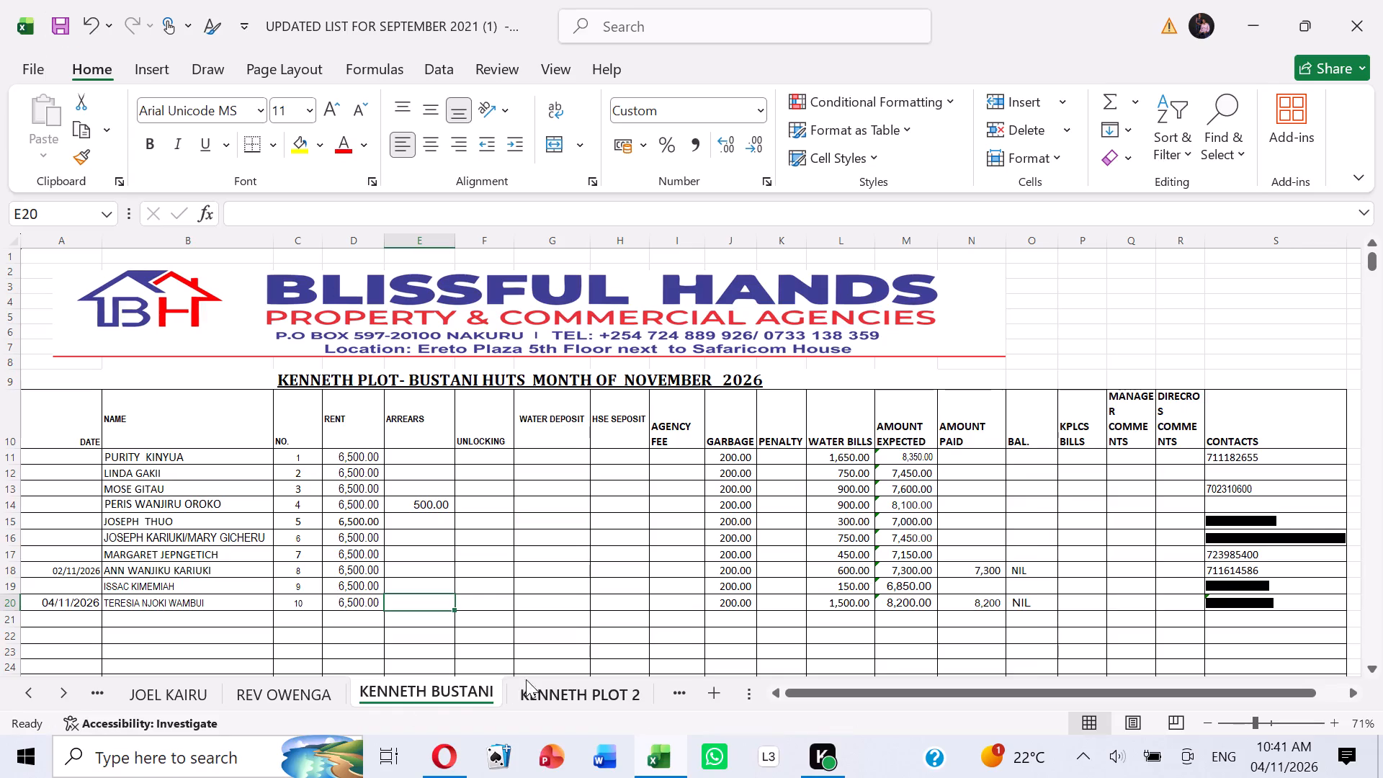
left_click(301, 699)
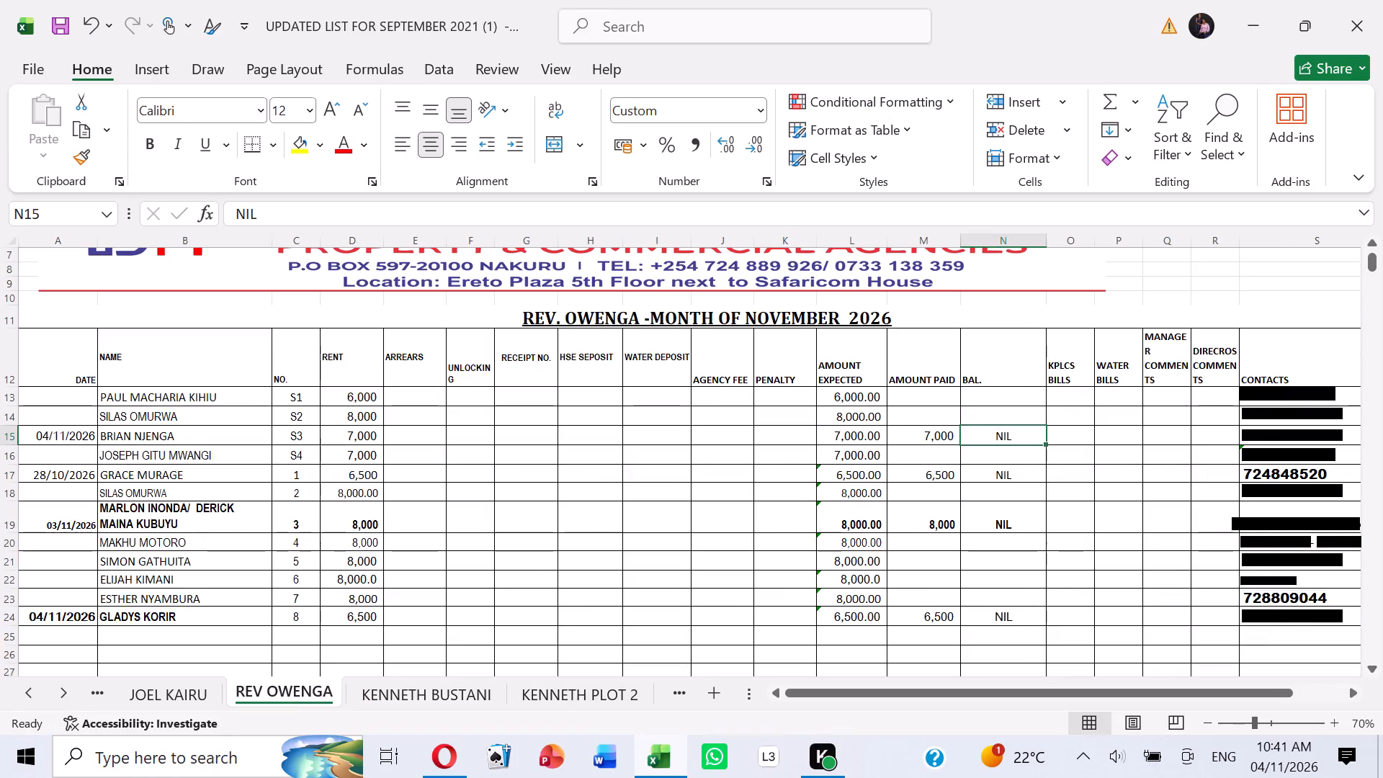
left_click(296, 498)
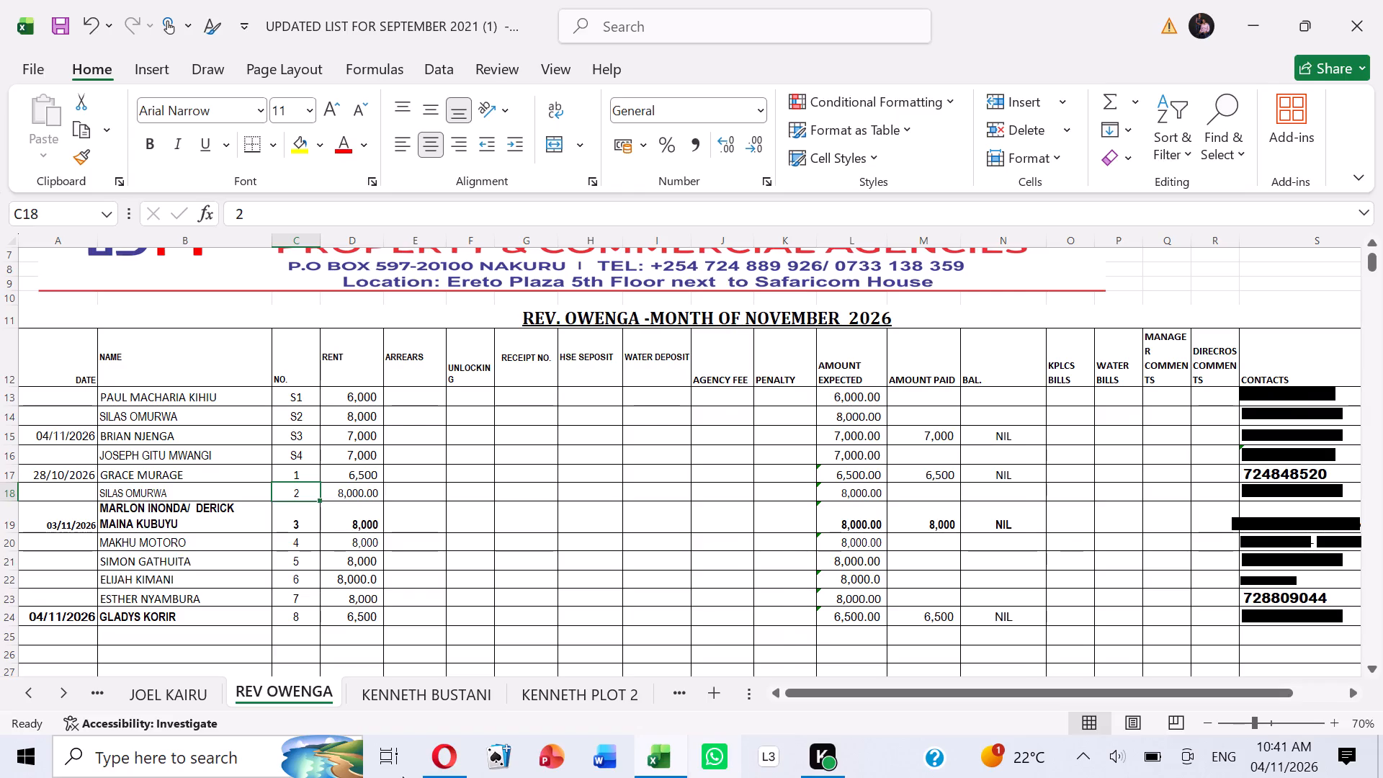
left_click(60, 16)
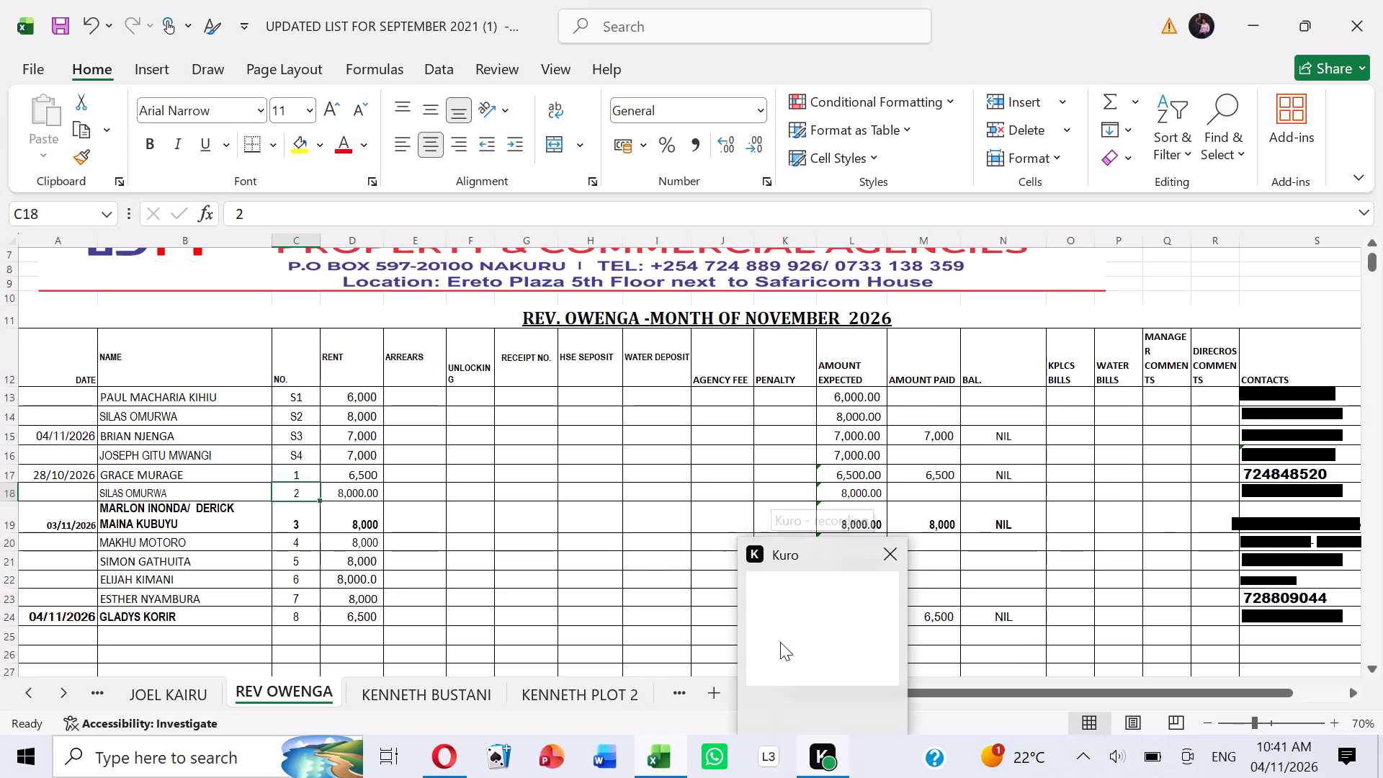
left_click(671, 590)
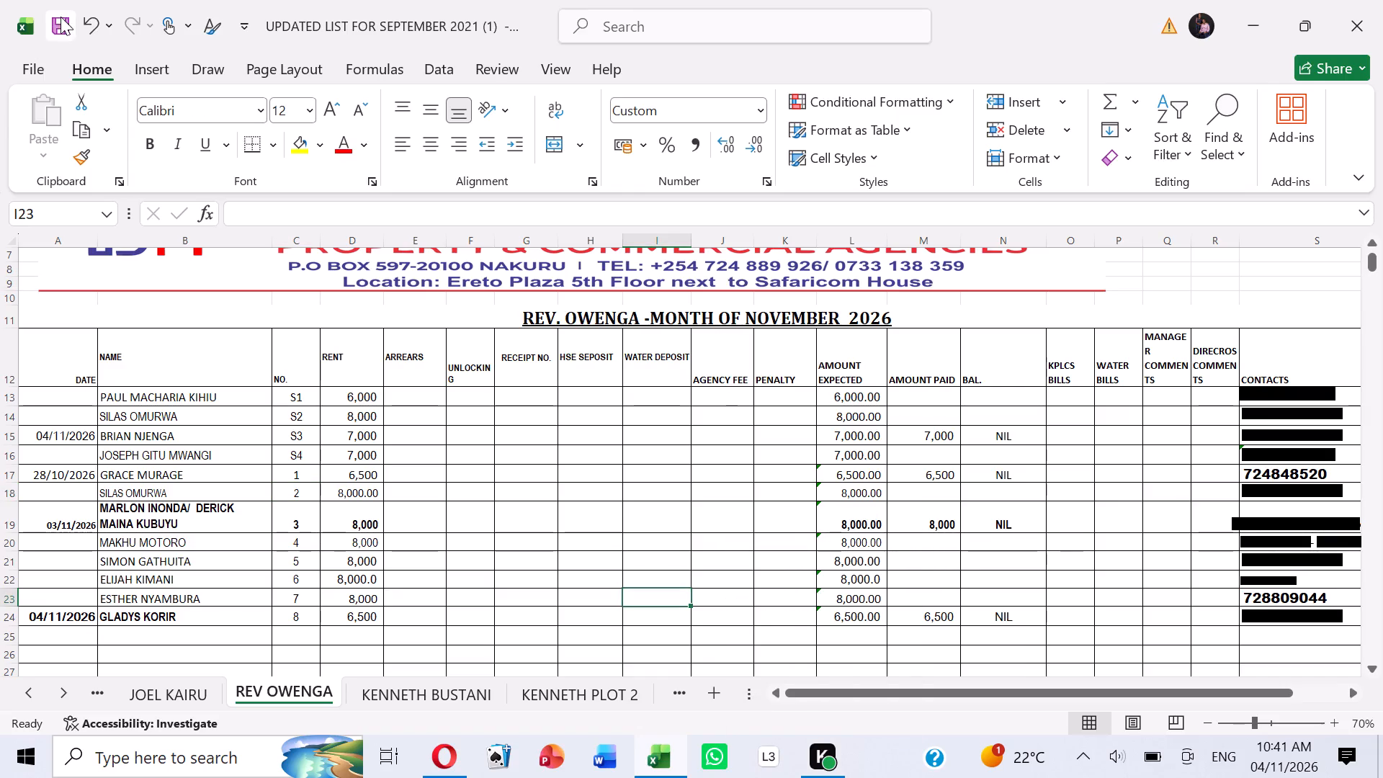
left_click(61, 25)
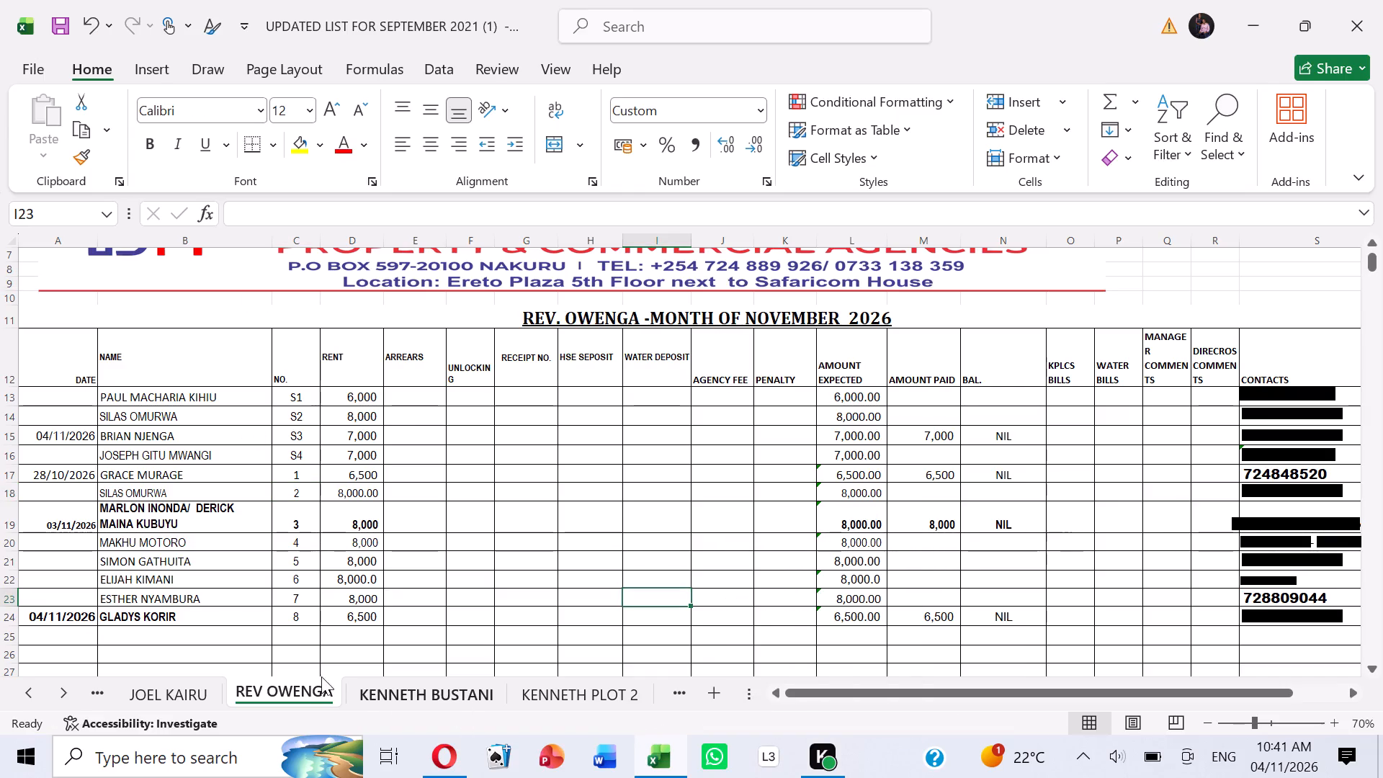
left_click(383, 687)
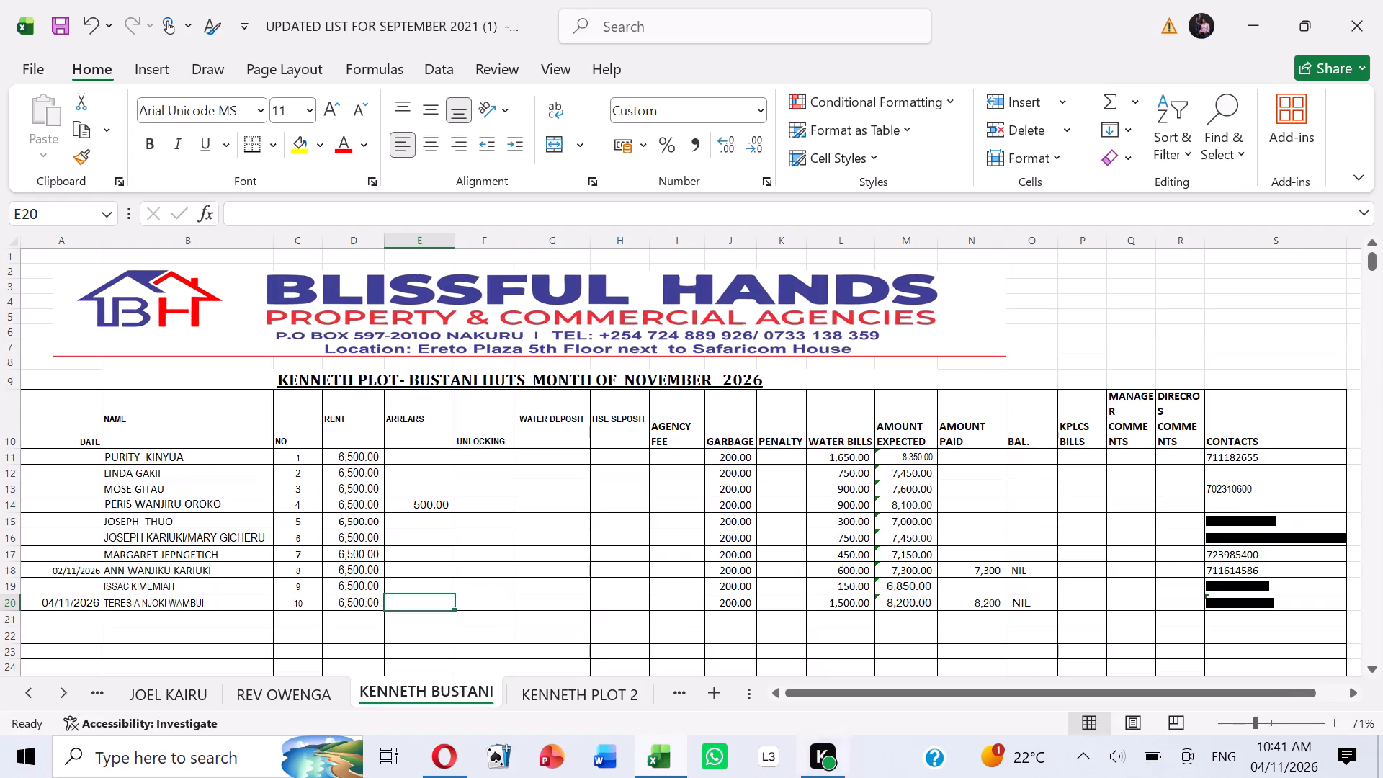
left_click(551, 689)
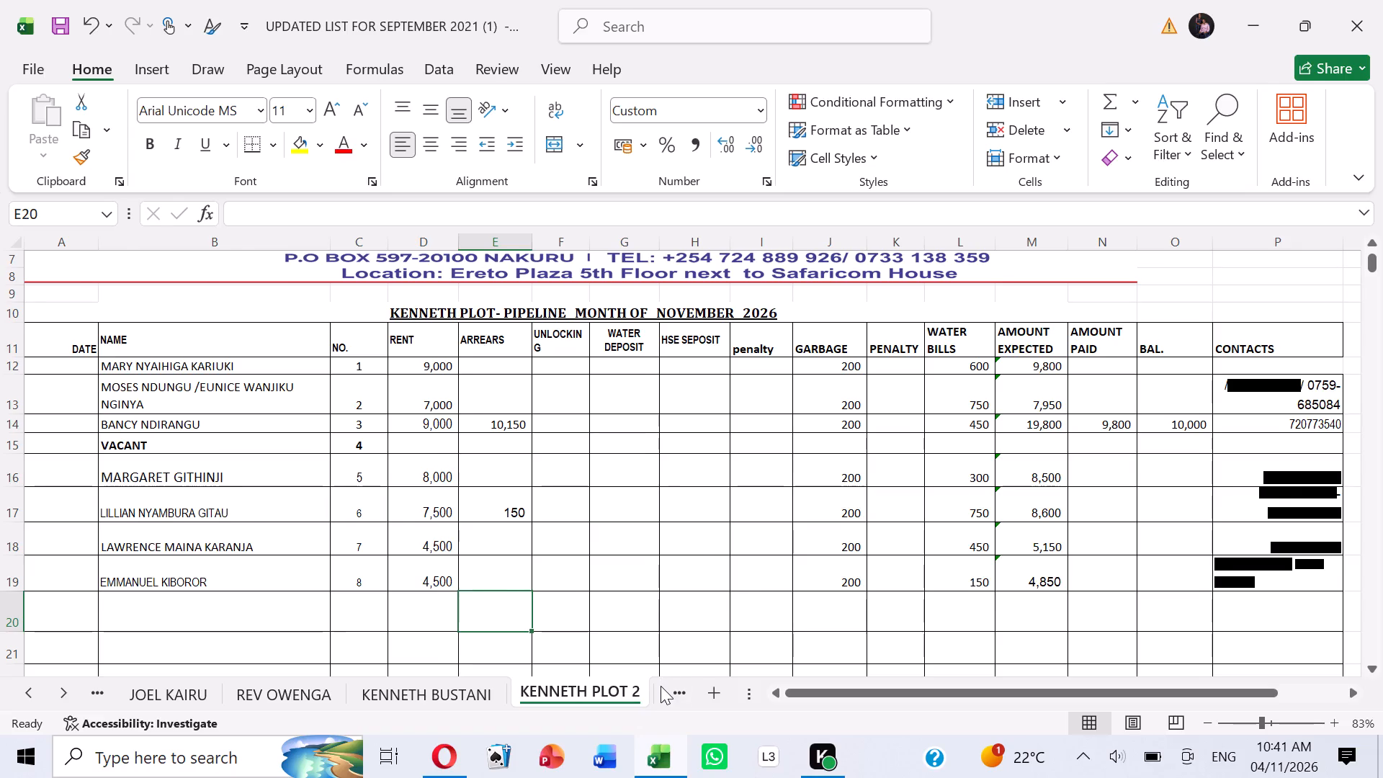
left_click(661, 689)
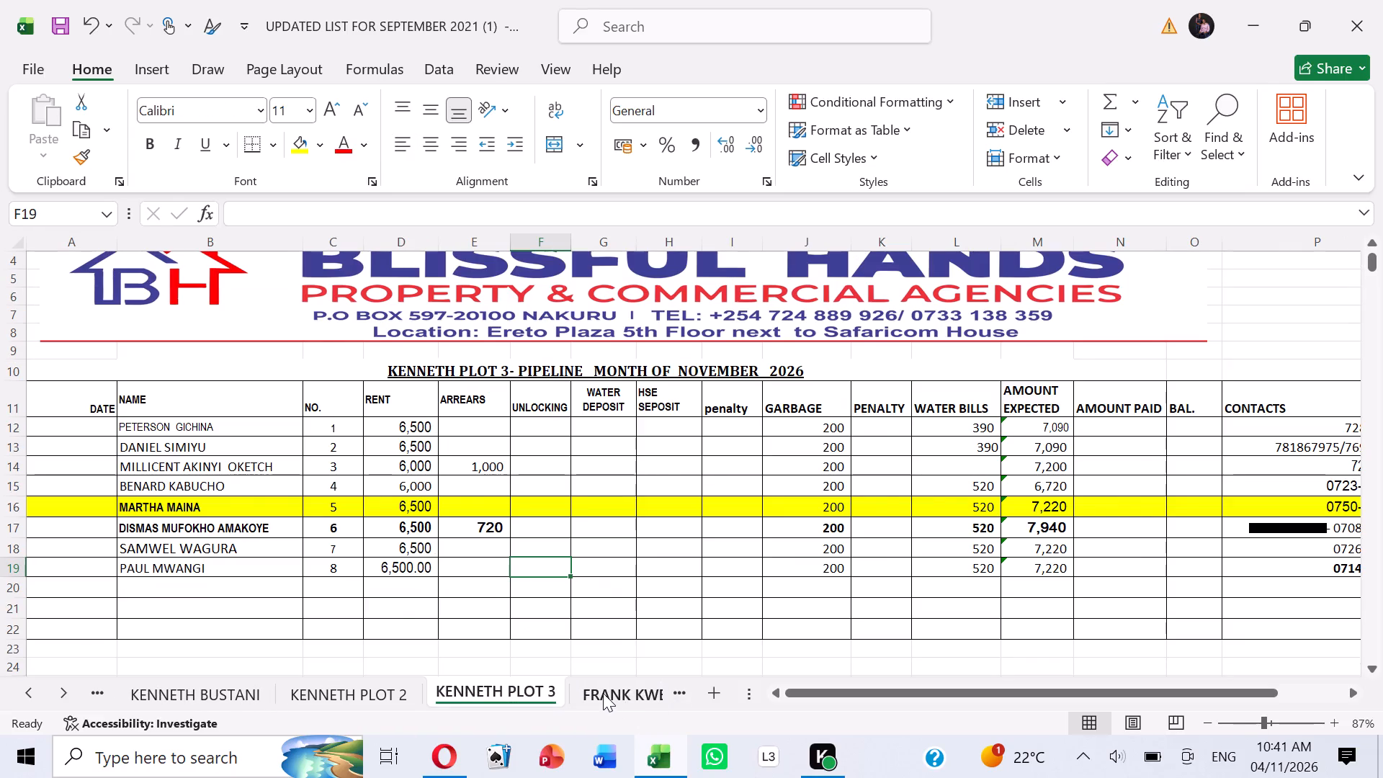
left_click(601, 692)
left_click(601, 692)
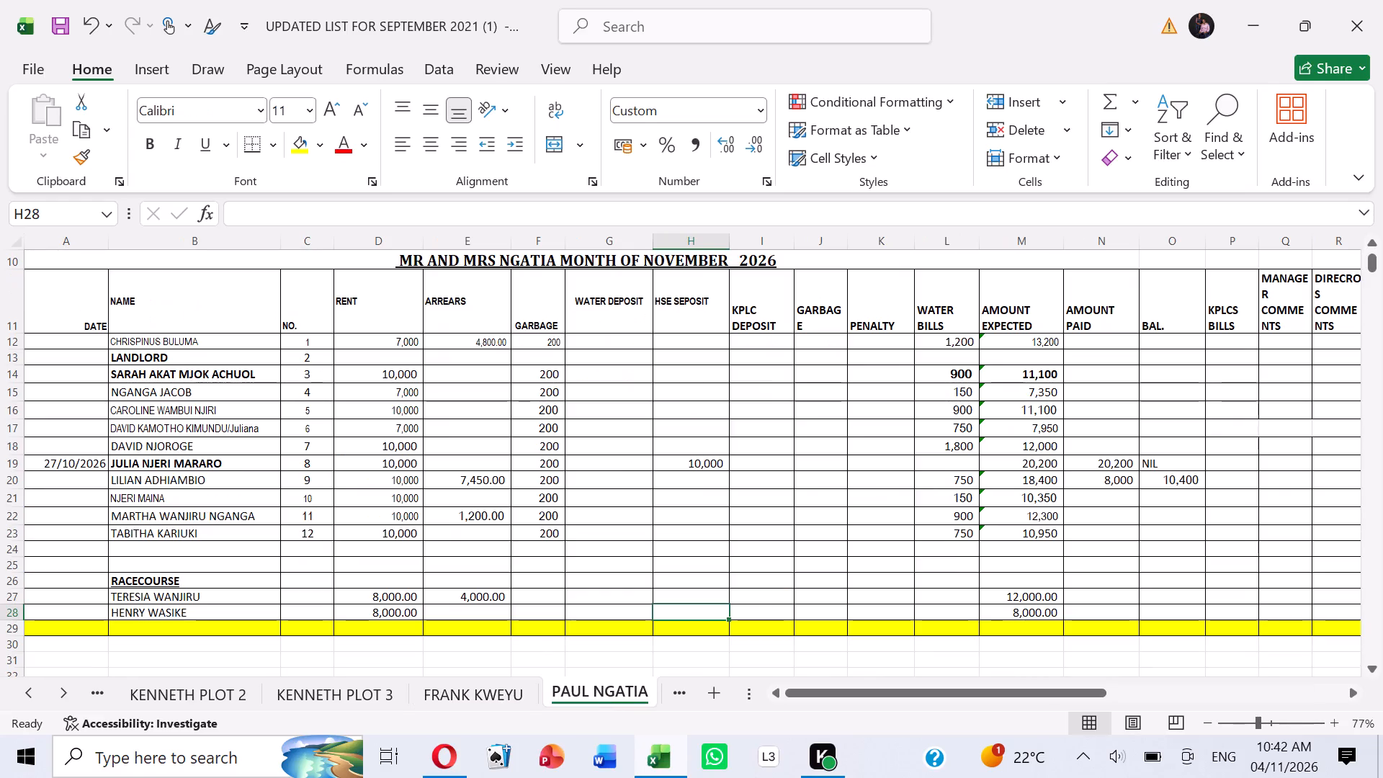
left_click(63, 24)
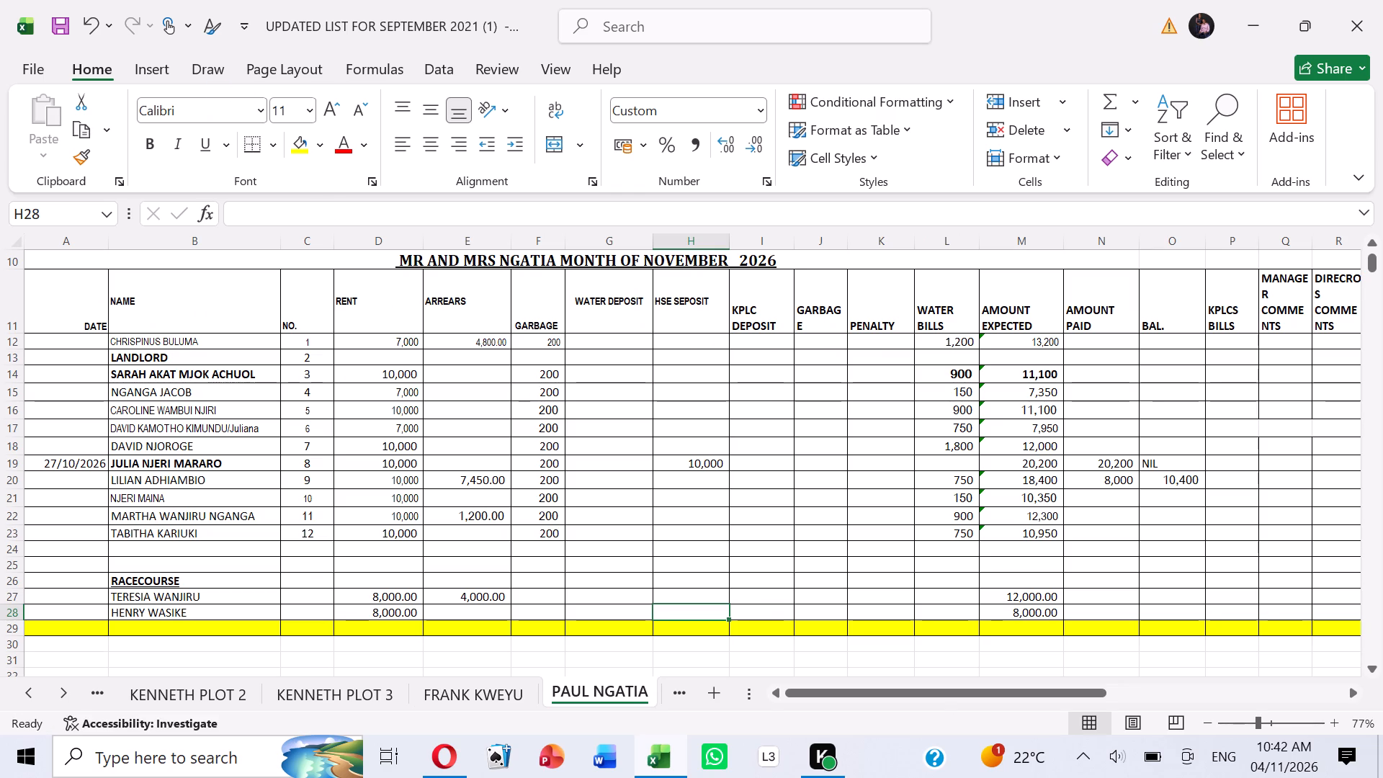
left_click(196, 390)
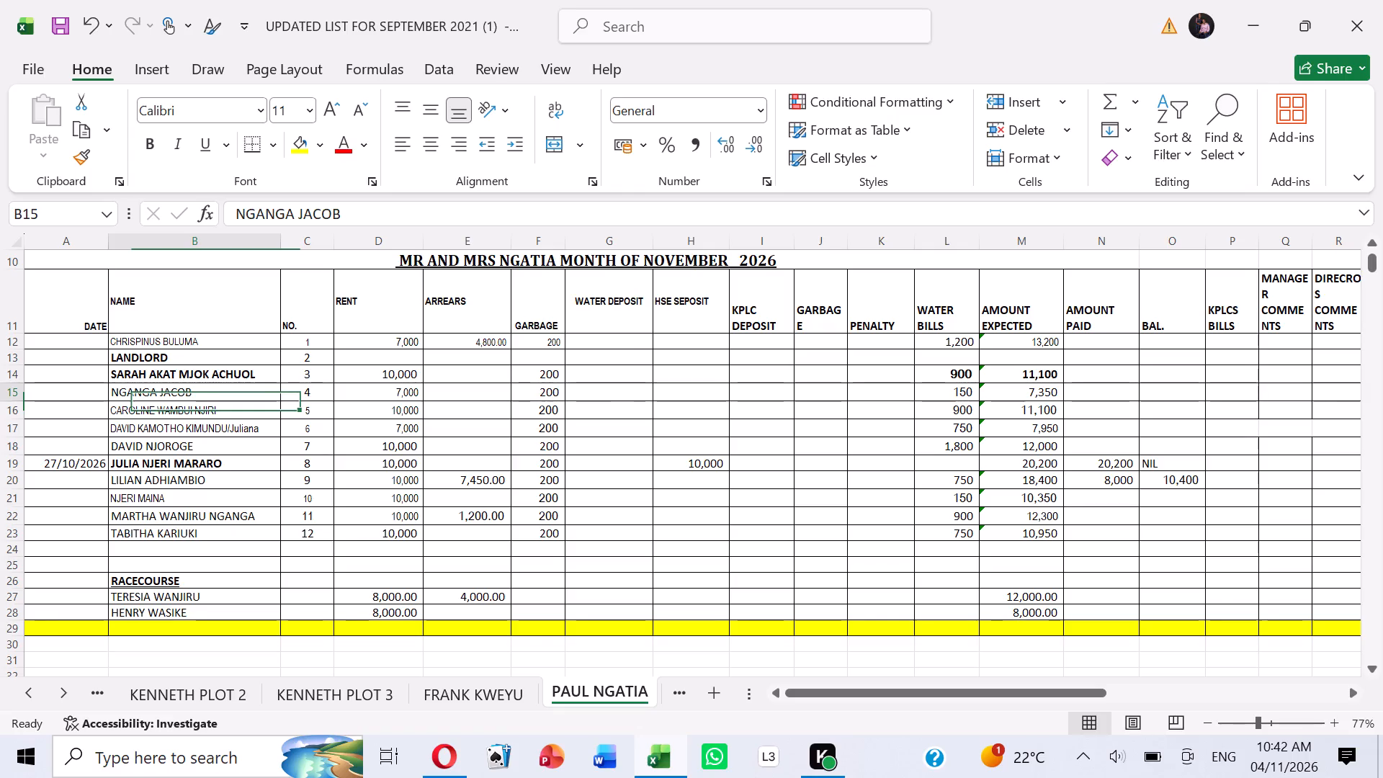
left_click(664, 689)
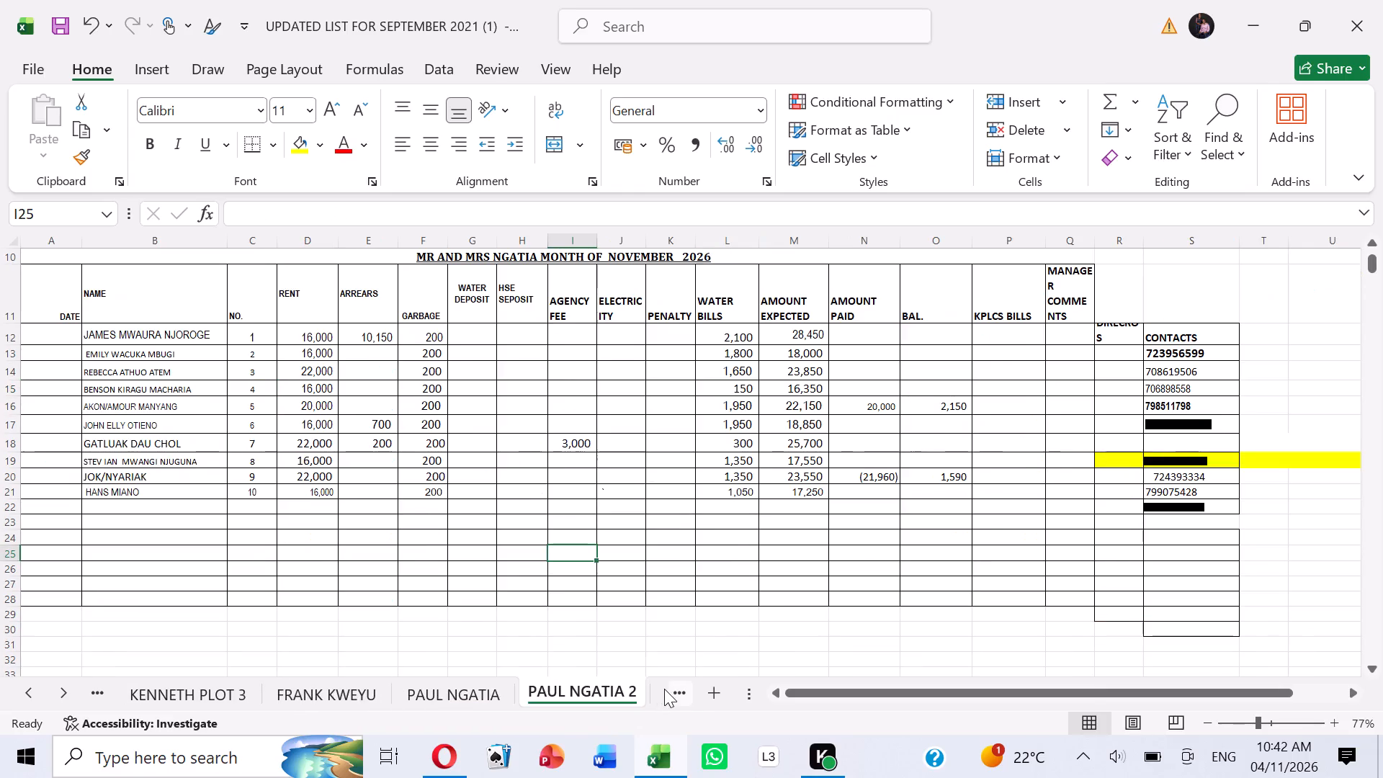
left_click(856, 486)
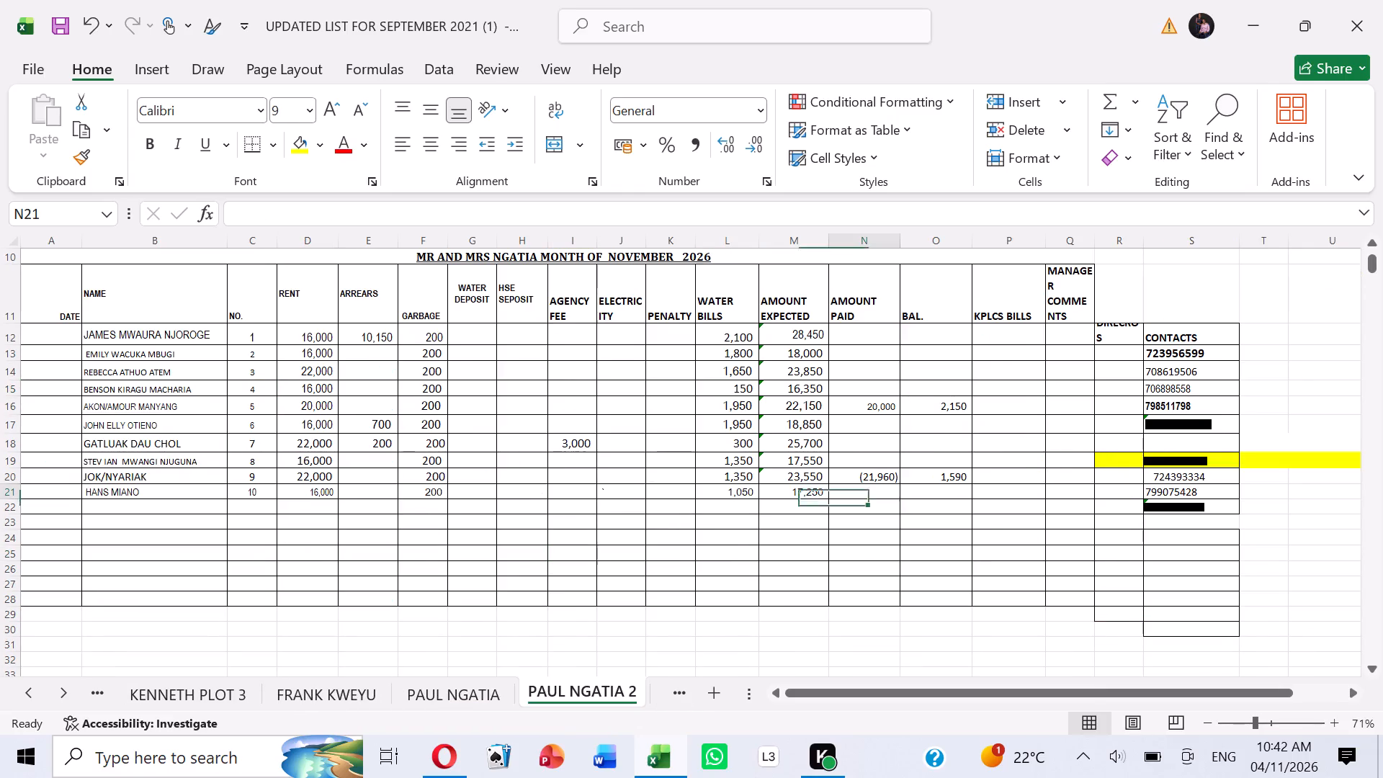
key("1")
key("0")
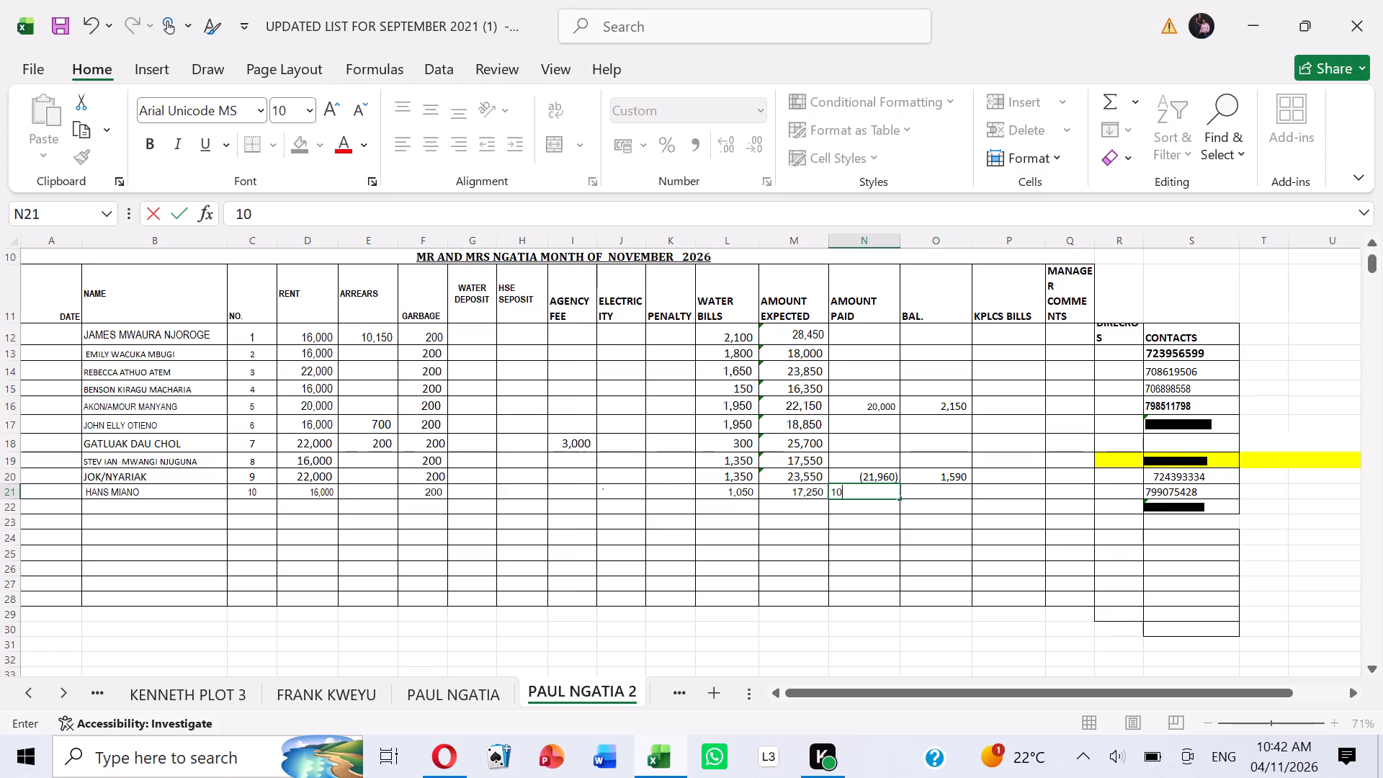
key("0")
type("00")
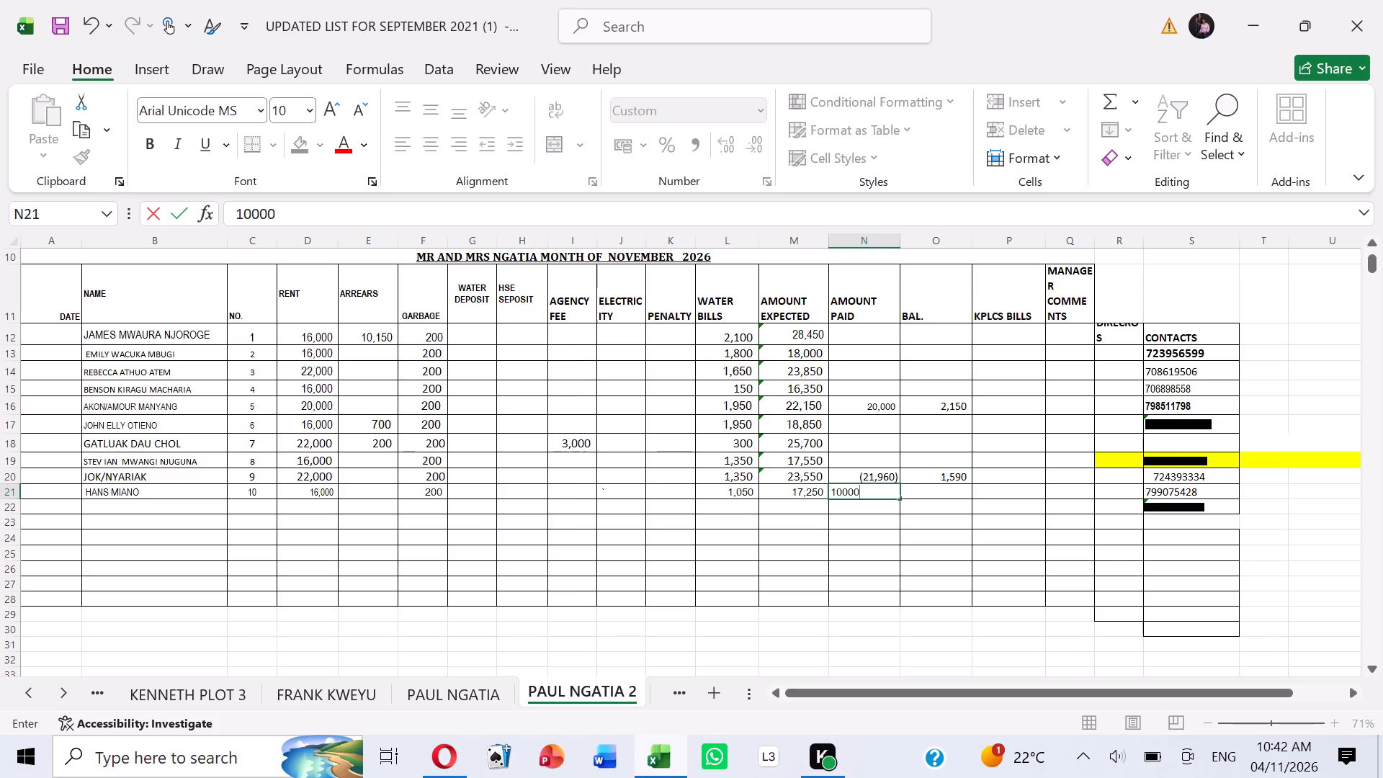
left_click(934, 492)
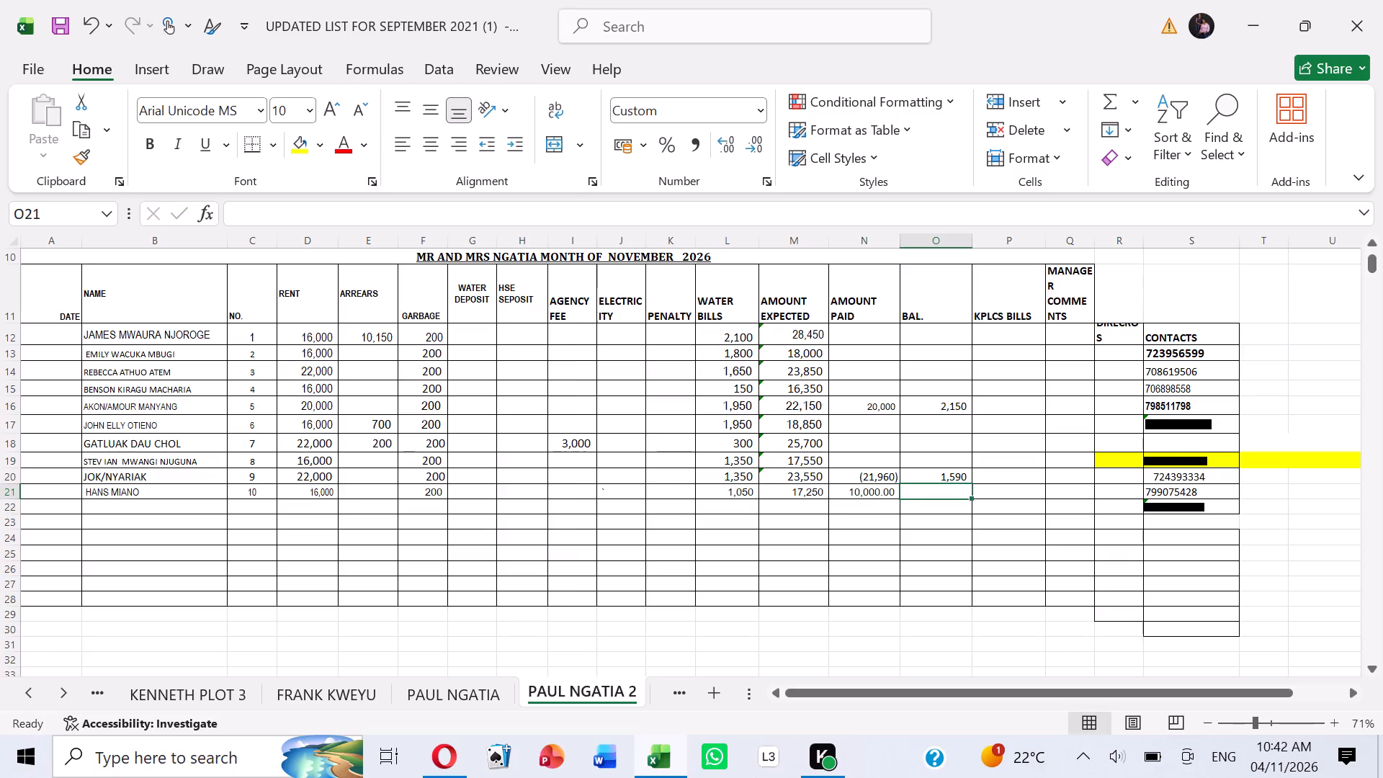
type("7250")
left_click(936, 520)
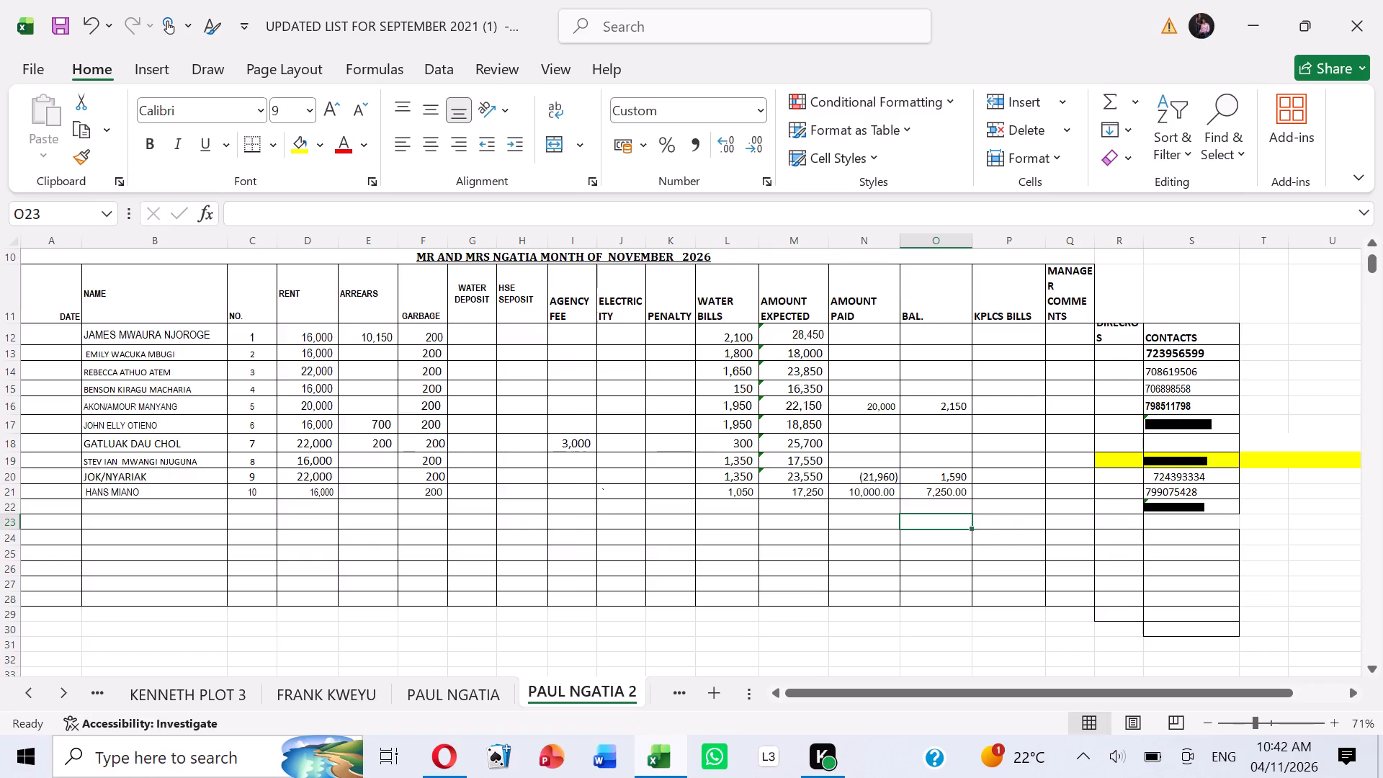
left_click(61, 24)
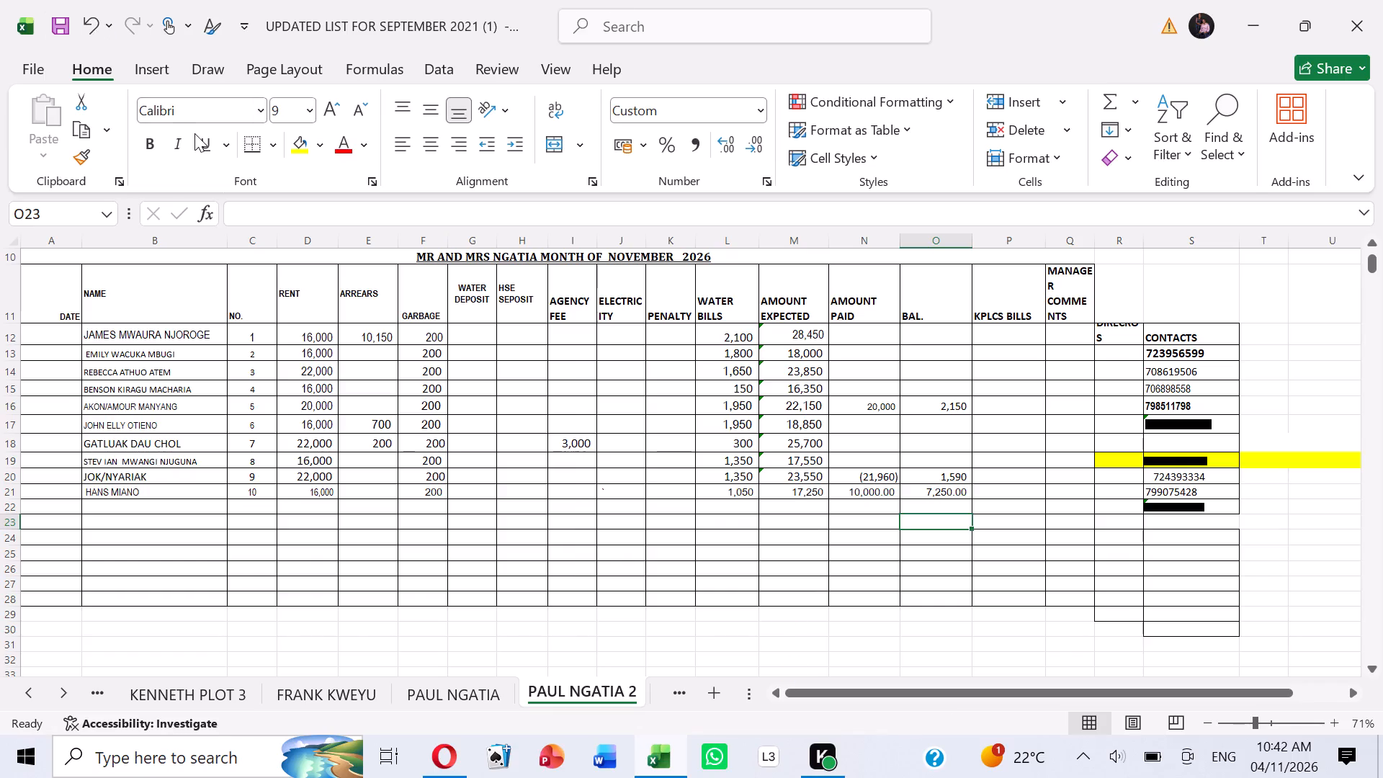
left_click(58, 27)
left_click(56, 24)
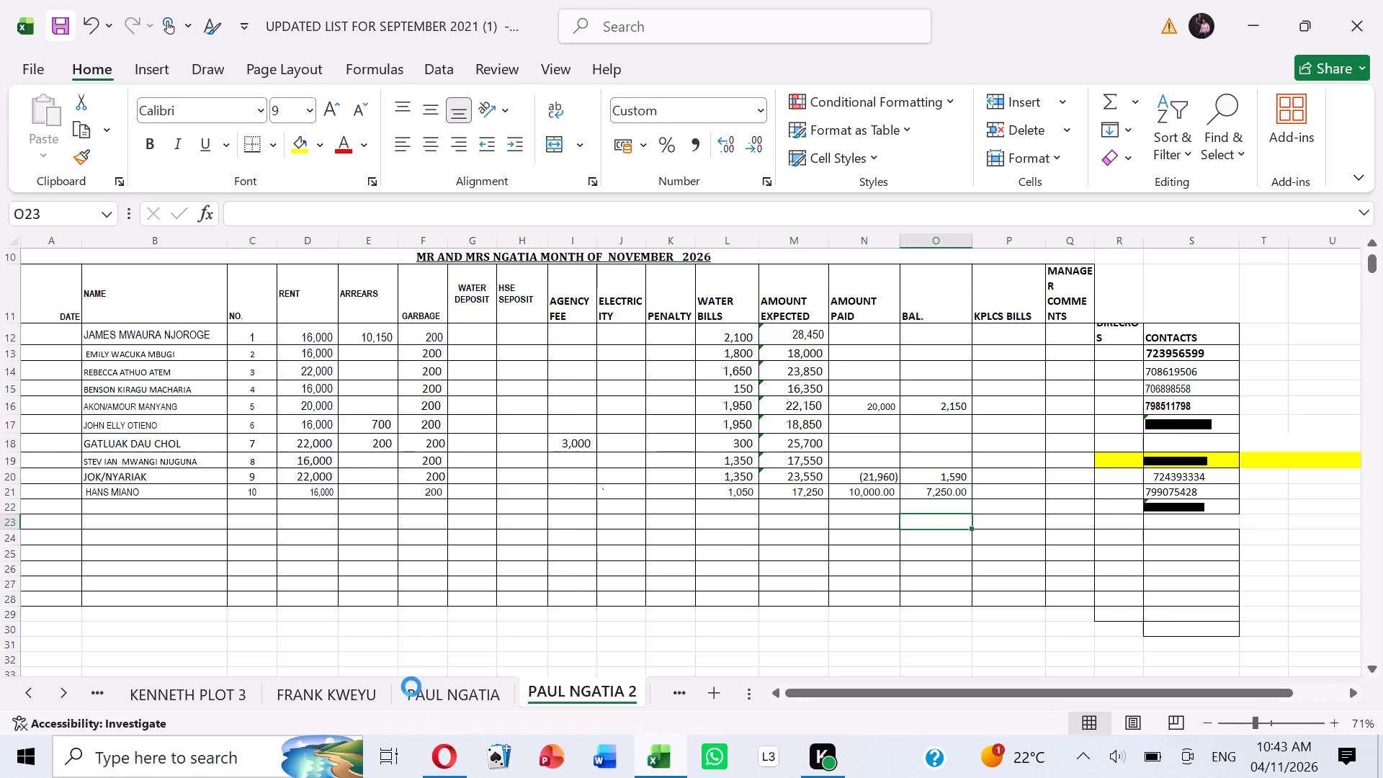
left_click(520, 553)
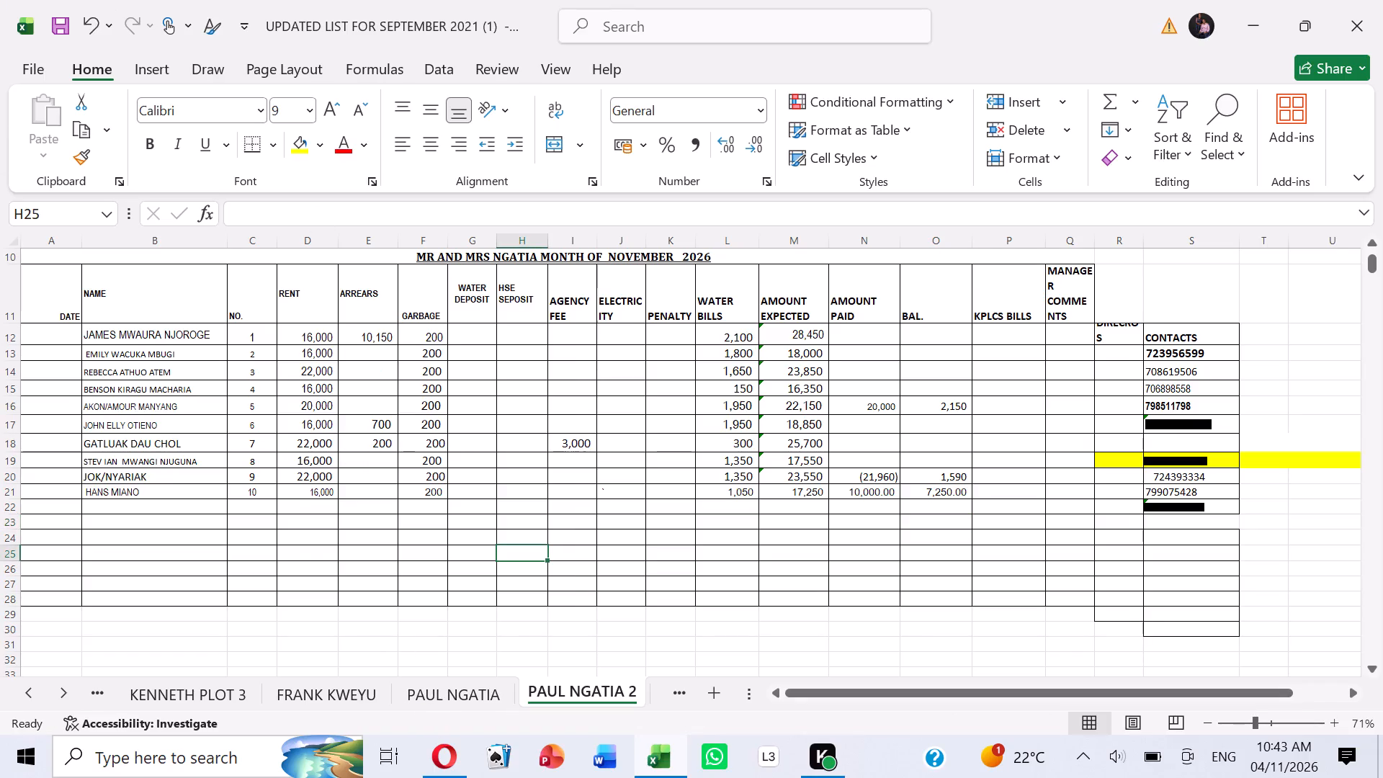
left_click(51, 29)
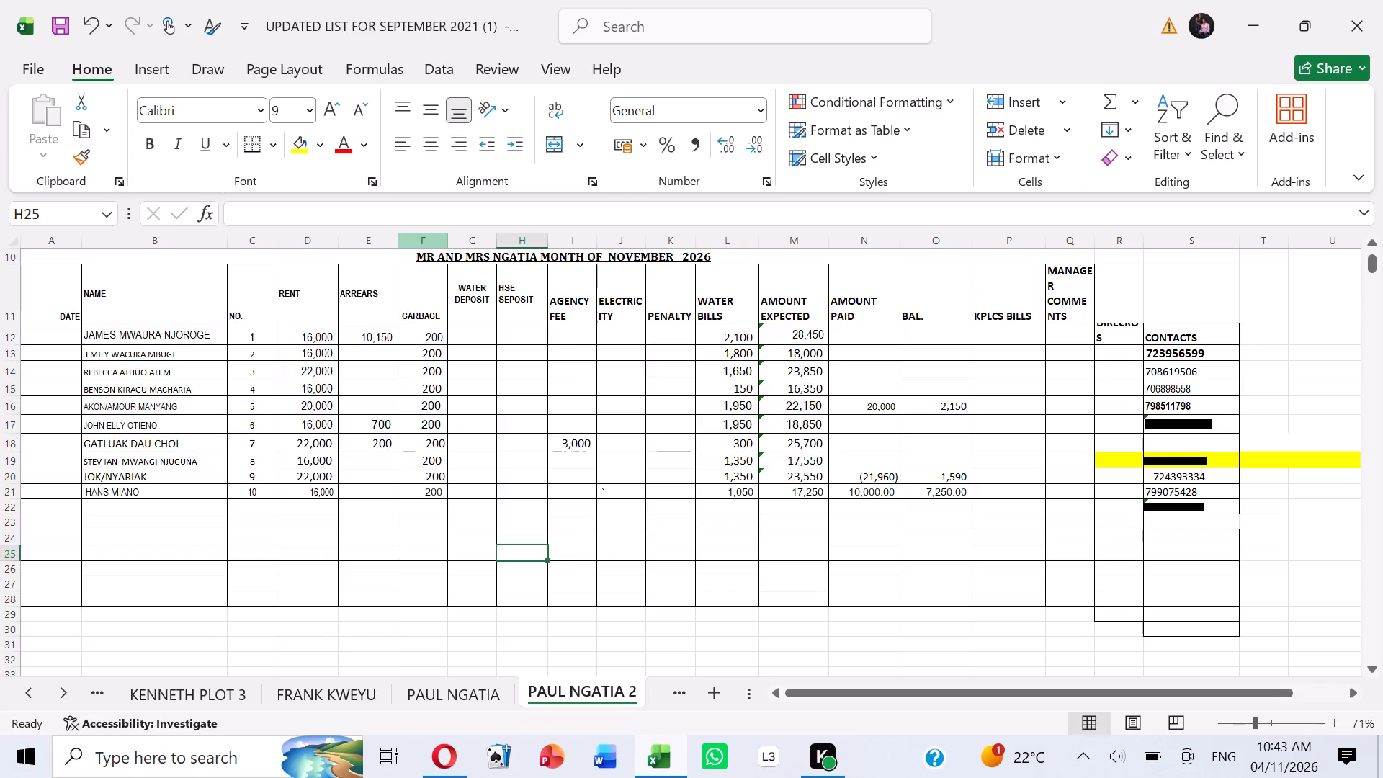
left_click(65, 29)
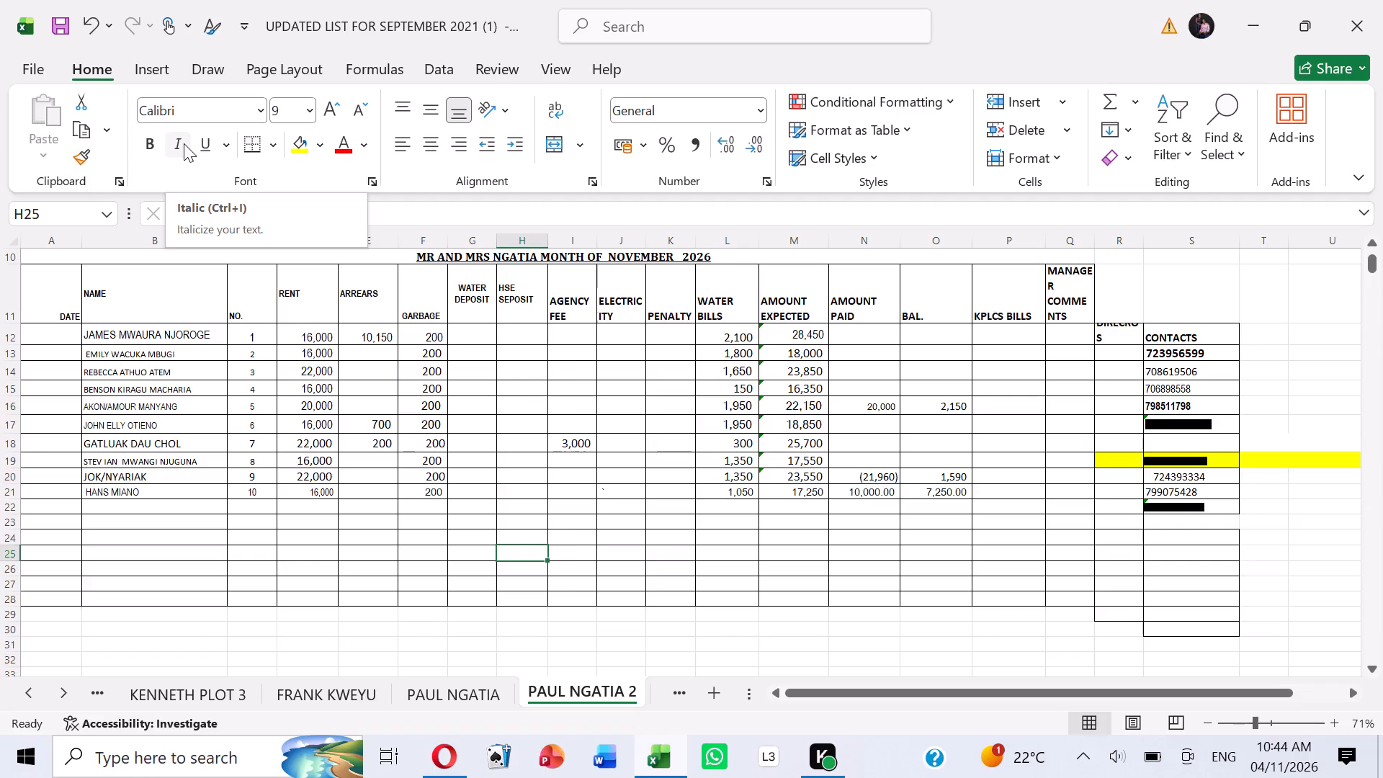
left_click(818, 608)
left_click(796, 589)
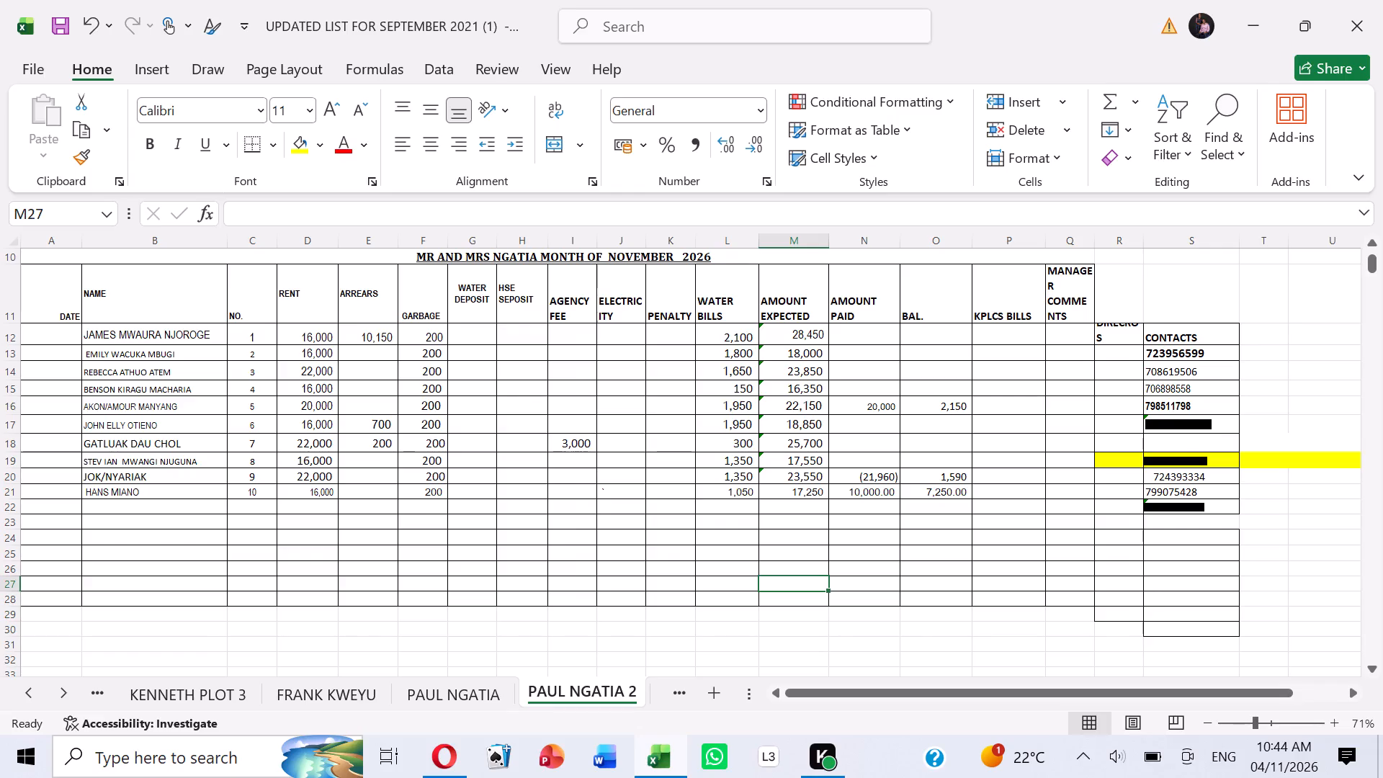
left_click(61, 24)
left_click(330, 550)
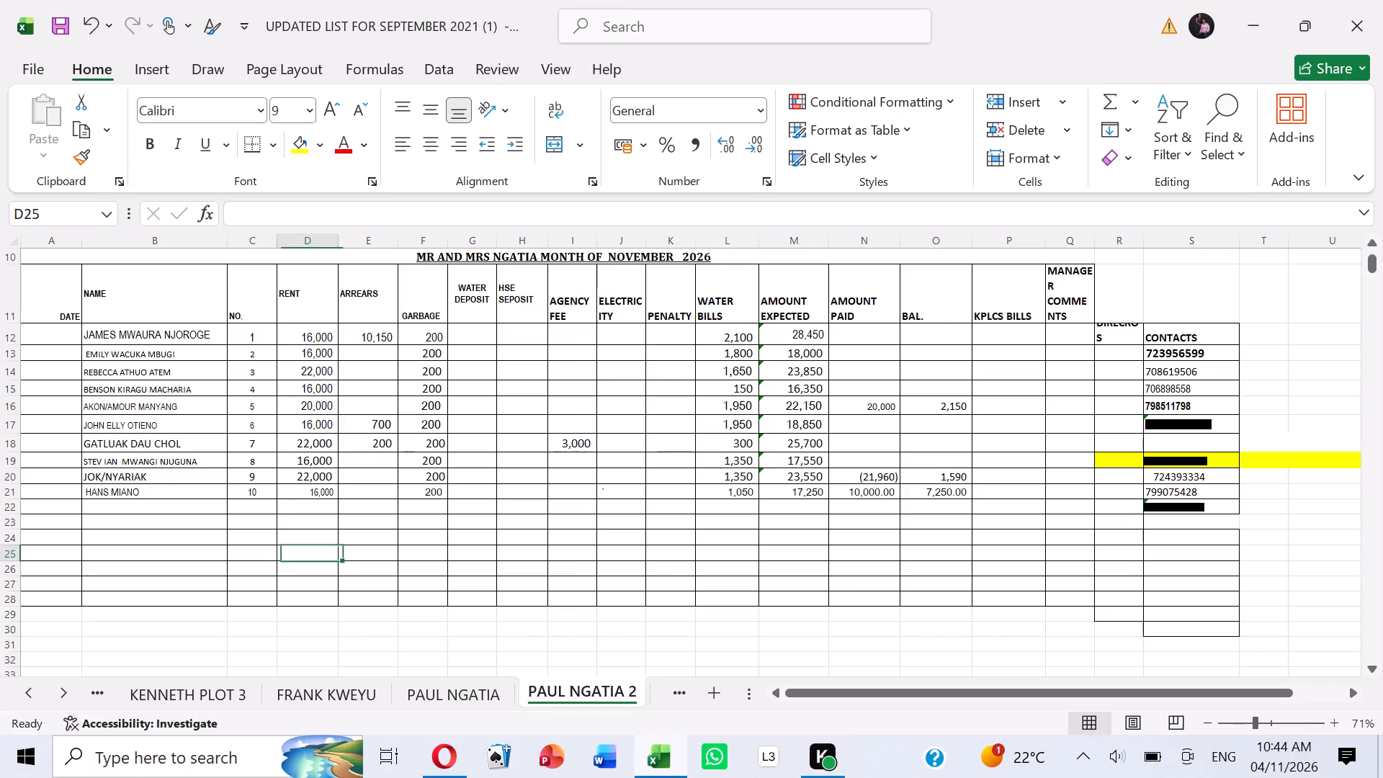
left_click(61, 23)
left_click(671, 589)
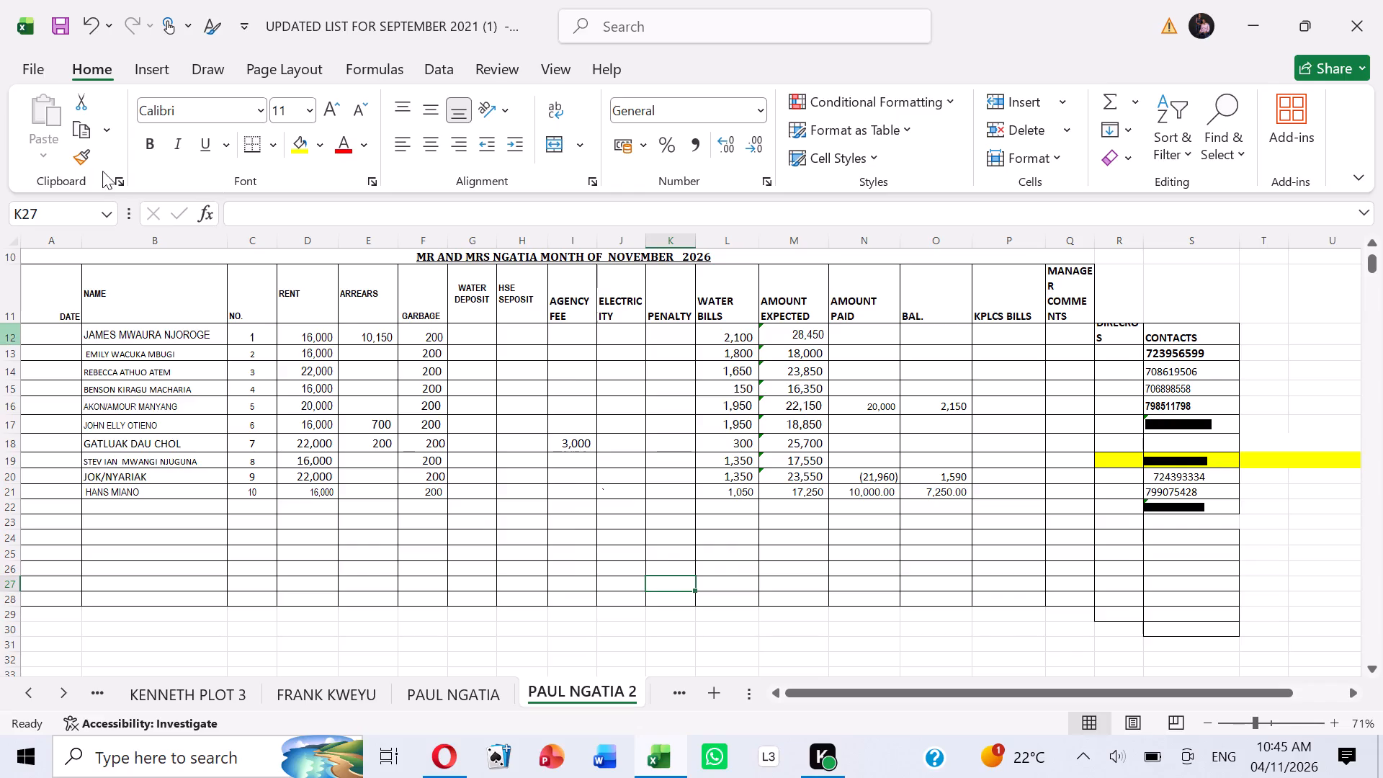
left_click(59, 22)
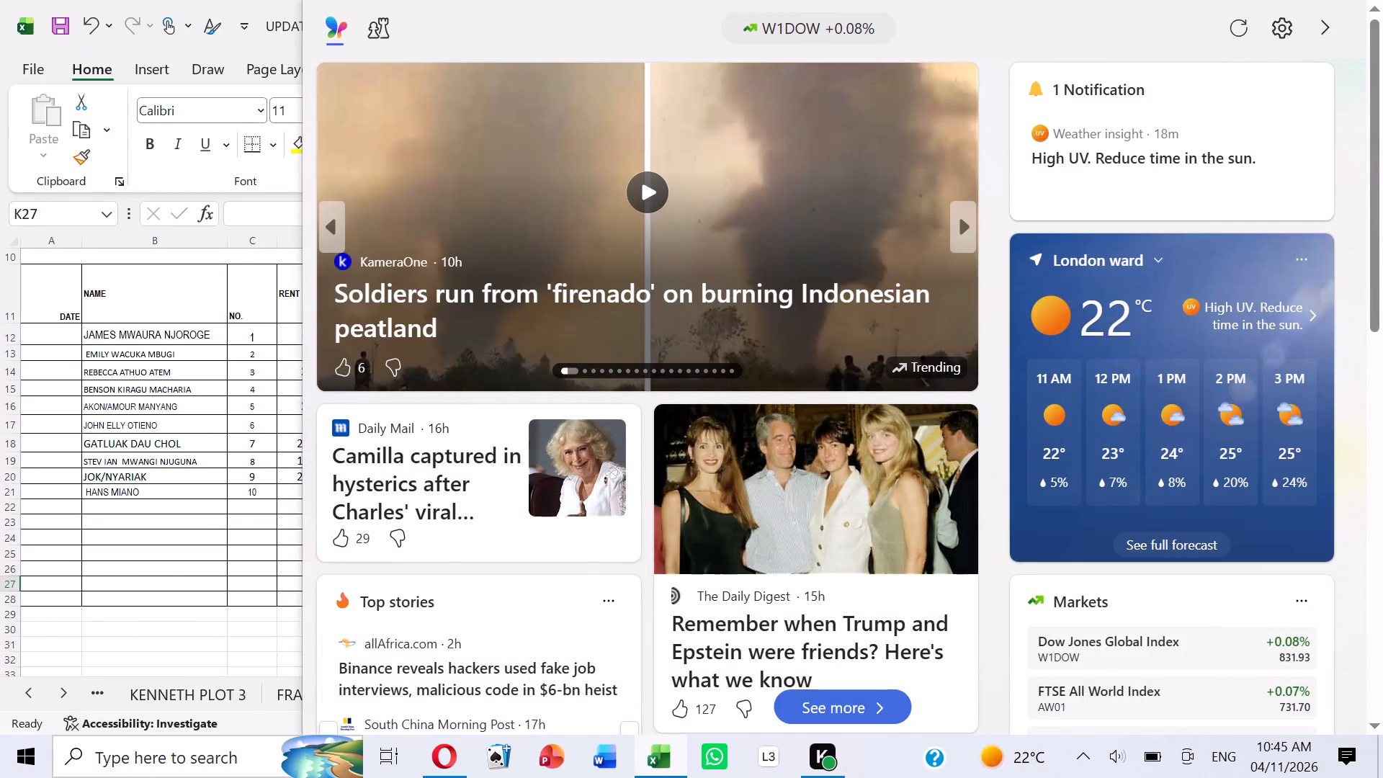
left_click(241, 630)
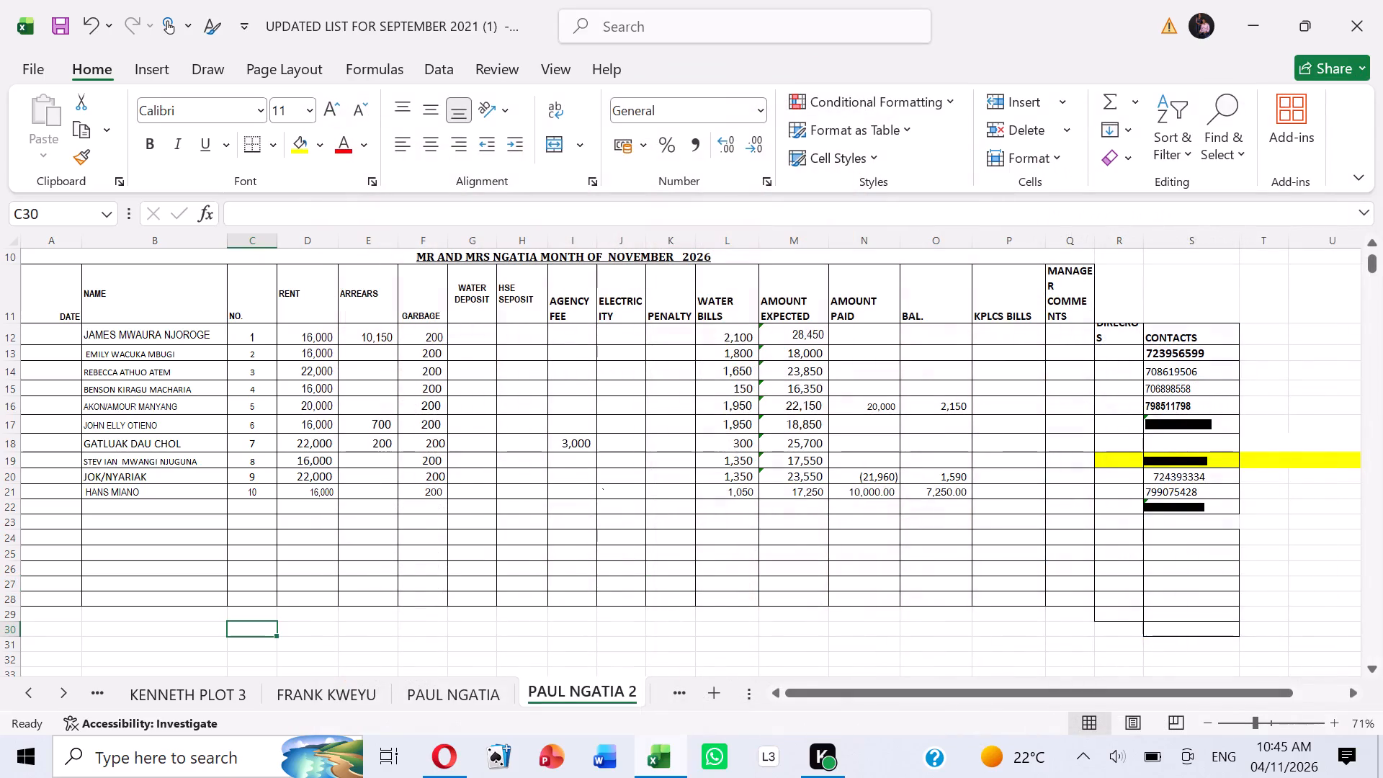
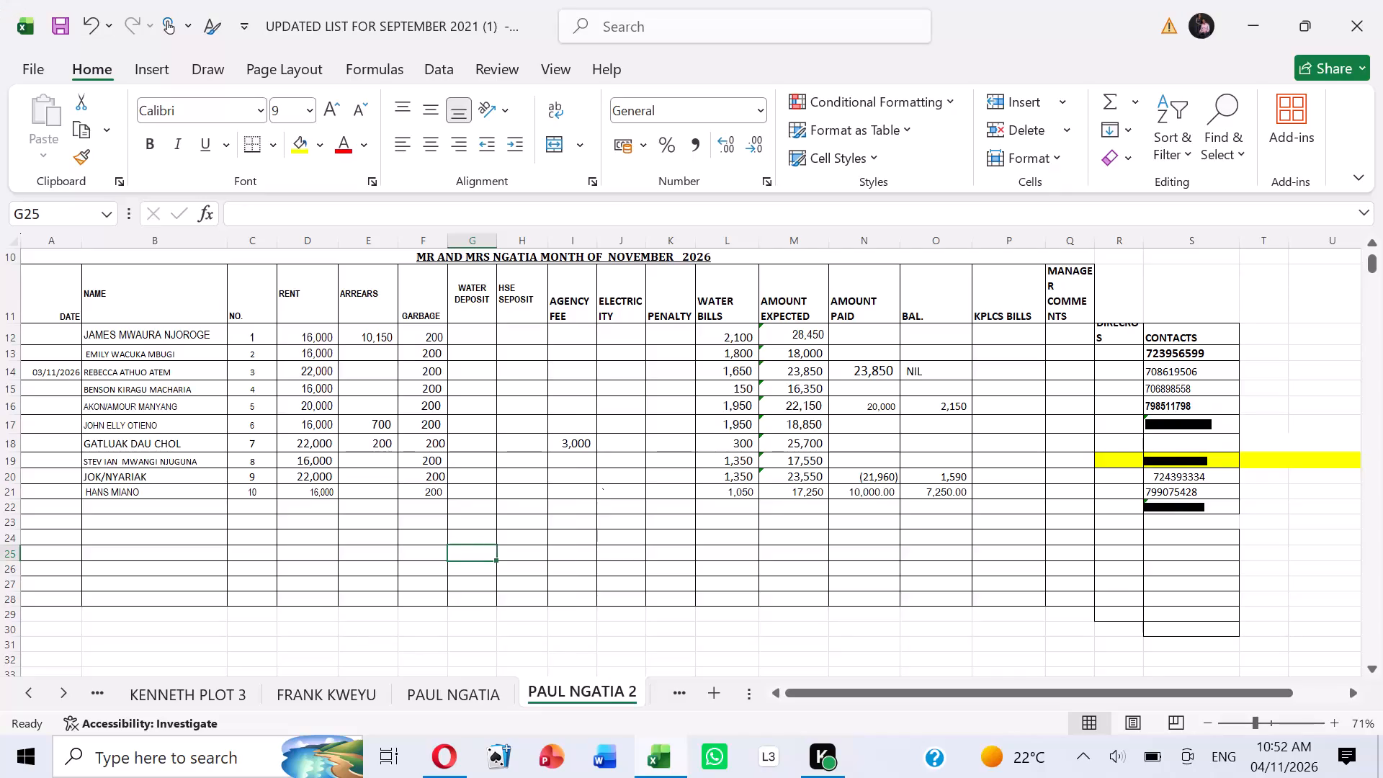
left_click(714, 632)
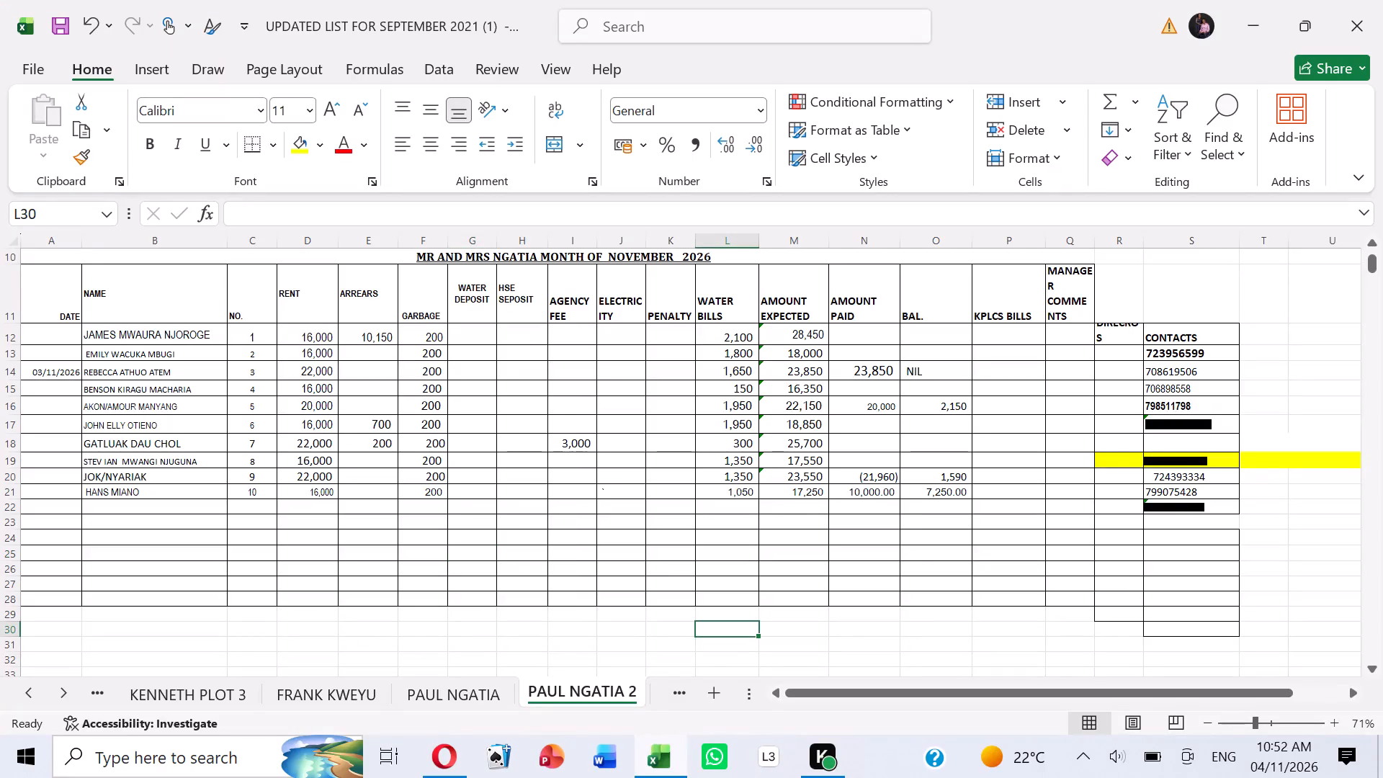
left_click(58, 27)
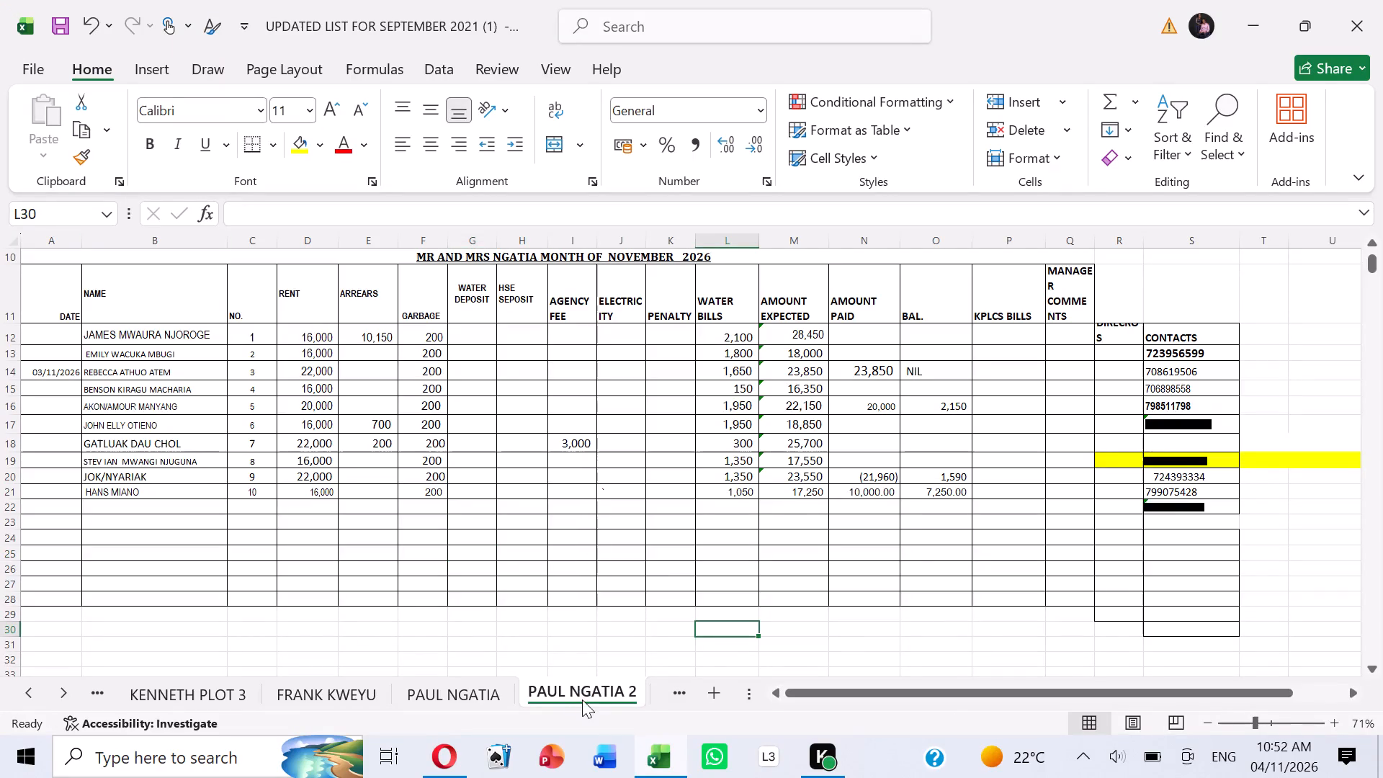
left_click(526, 548)
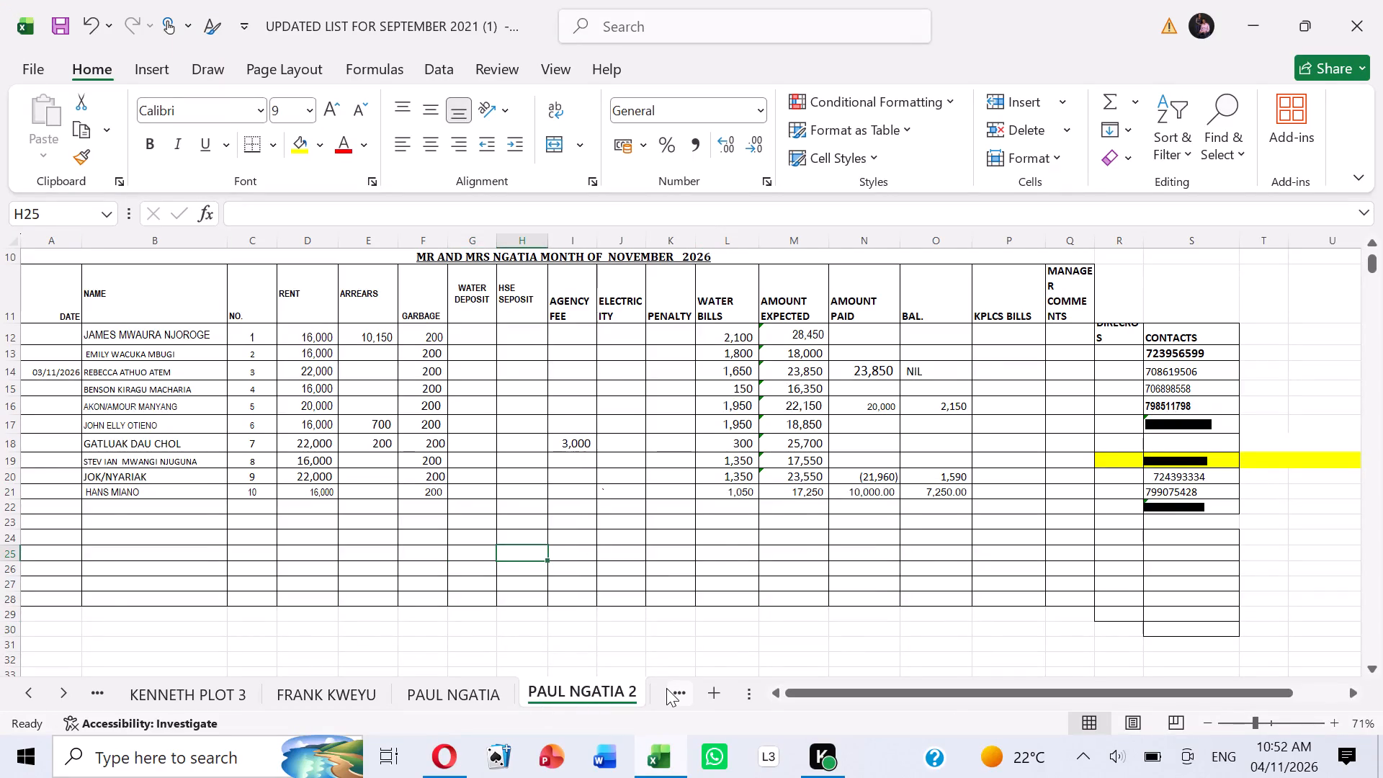
left_click(666, 688)
left_click(599, 527)
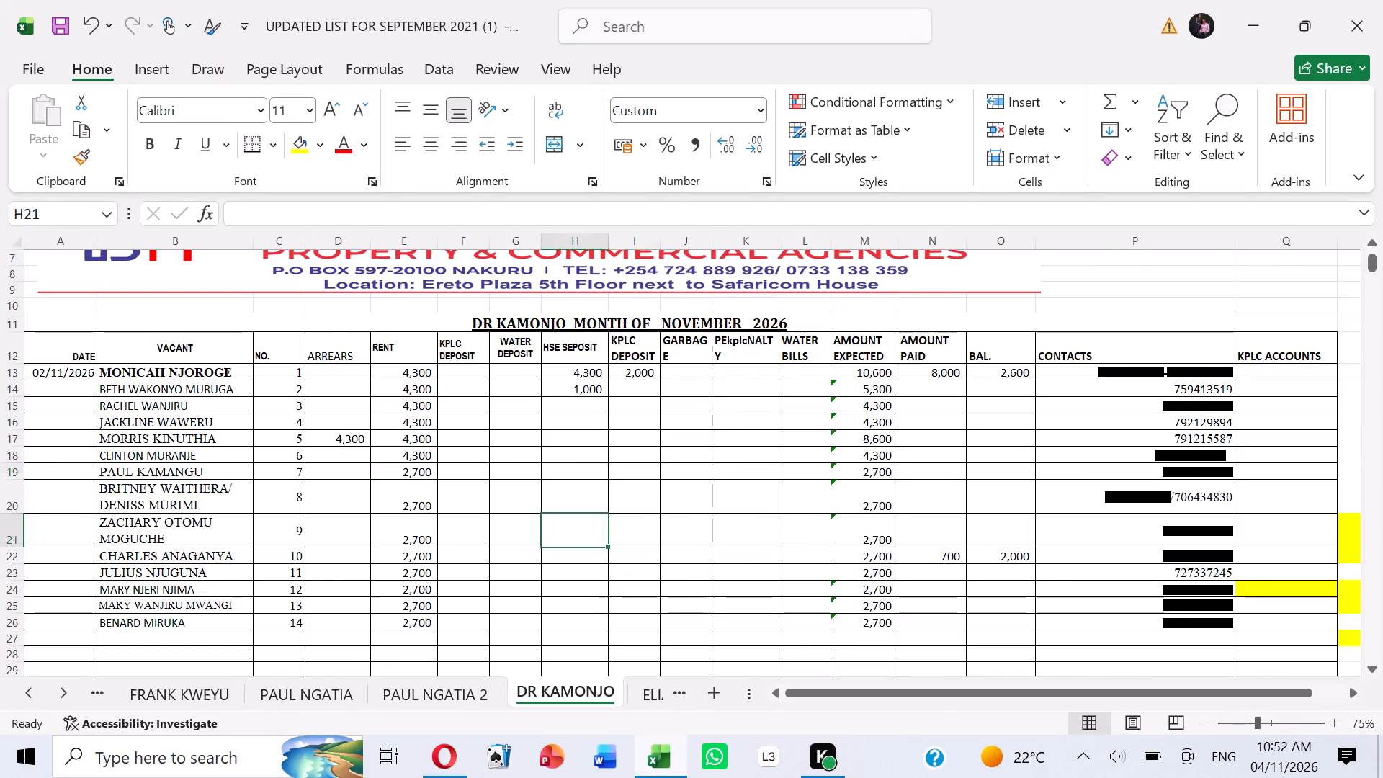
scroll(581, 550, "up", 3)
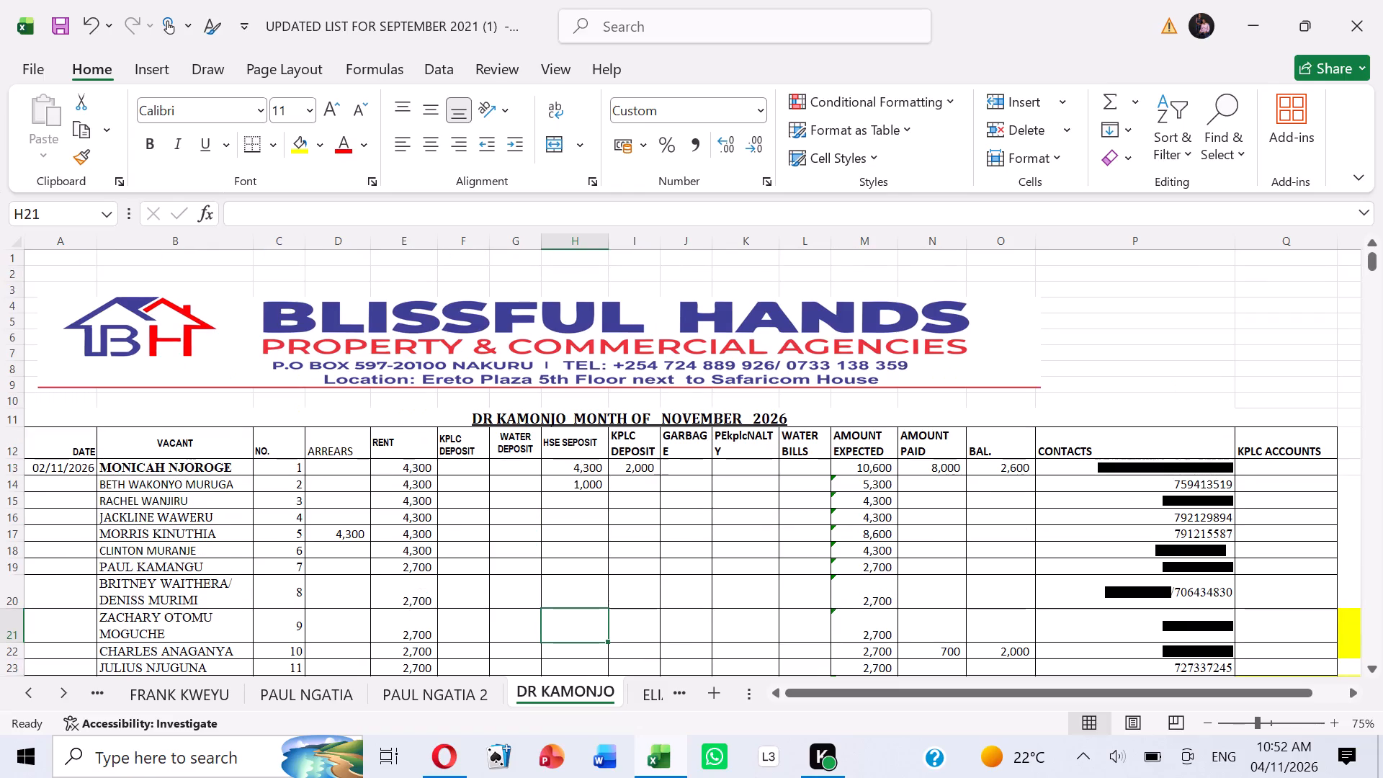
scroll(581, 550, "down", 2)
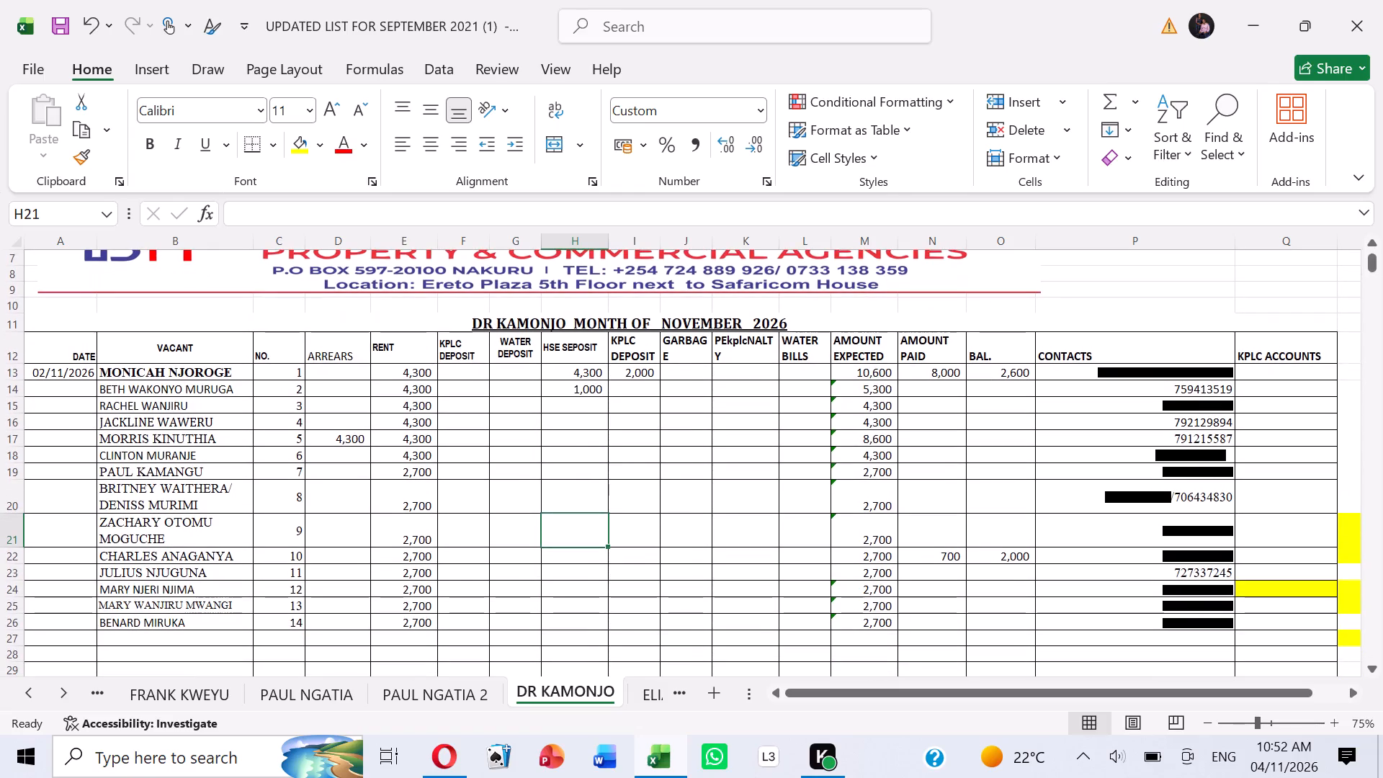
left_click(296, 369)
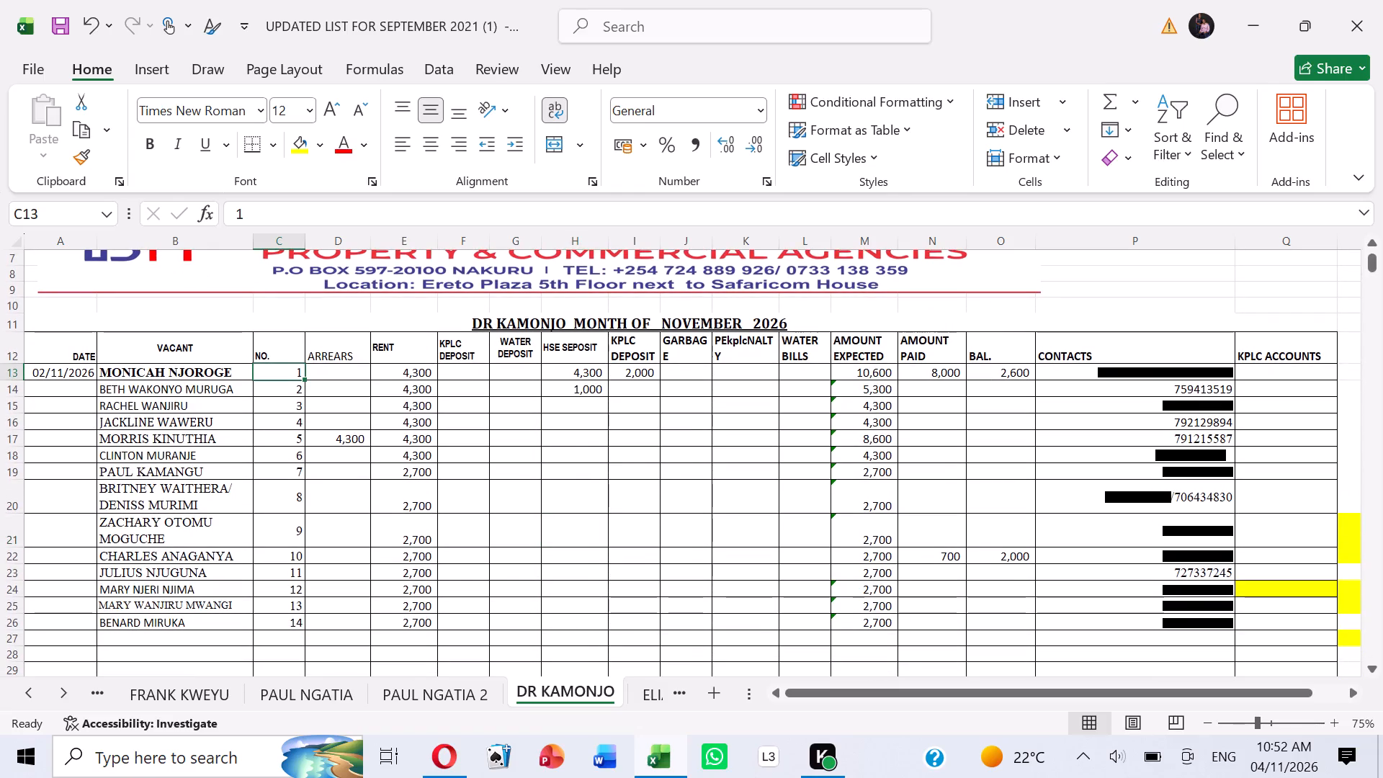
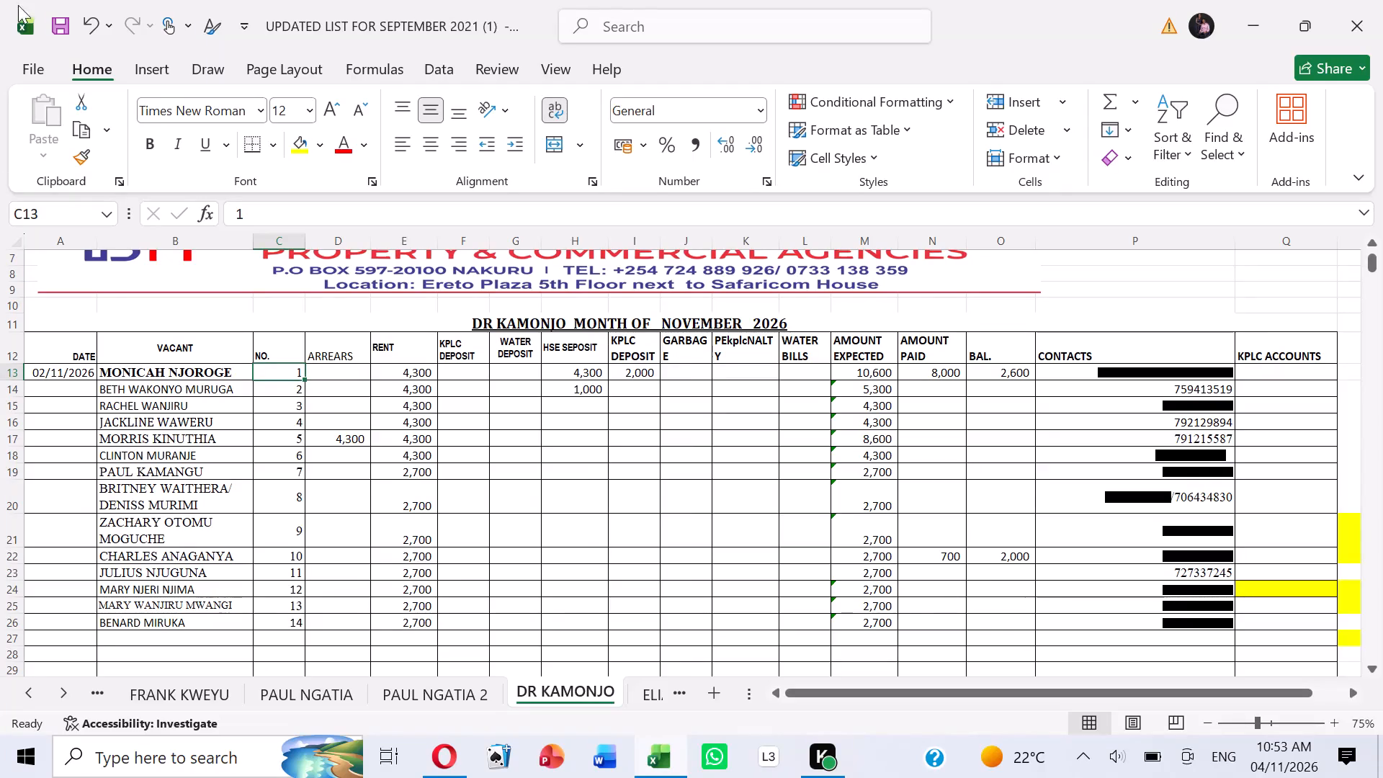
left_click(62, 28)
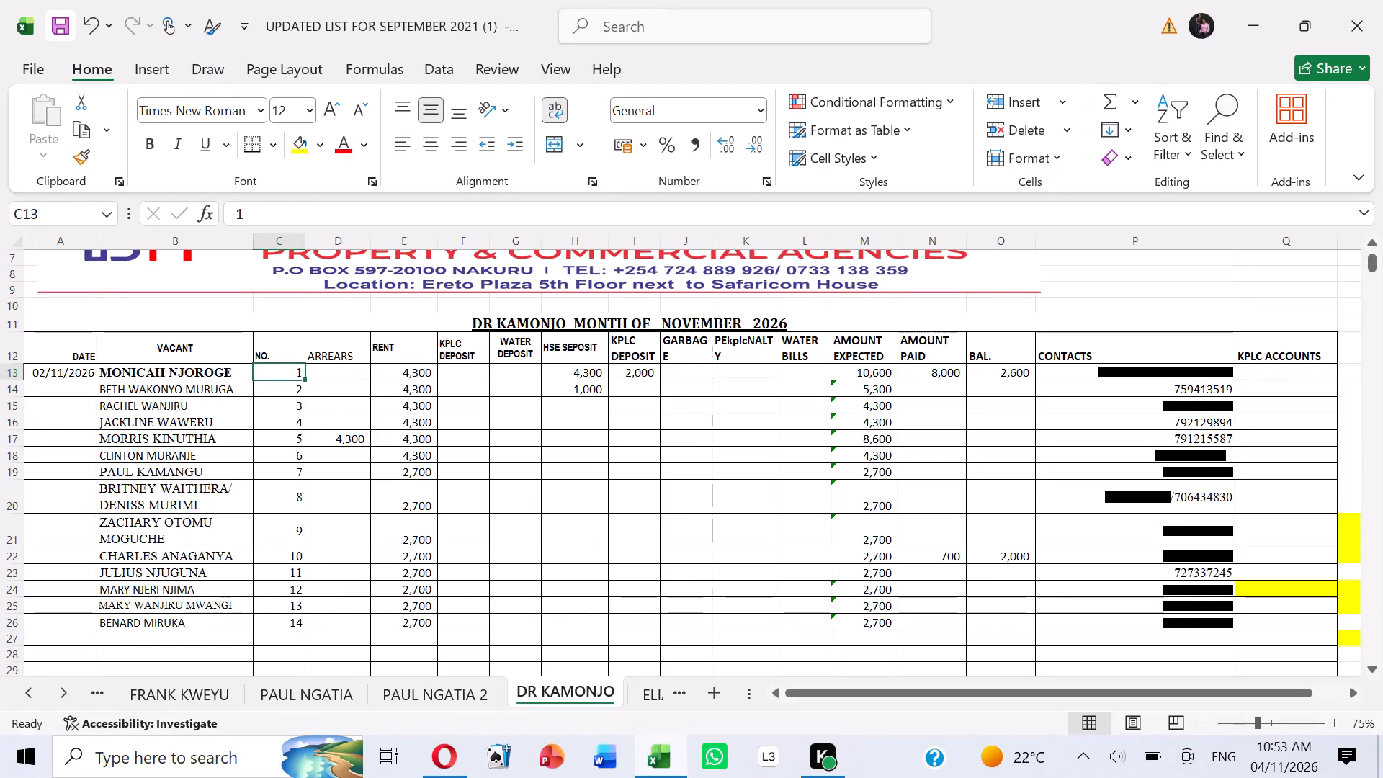